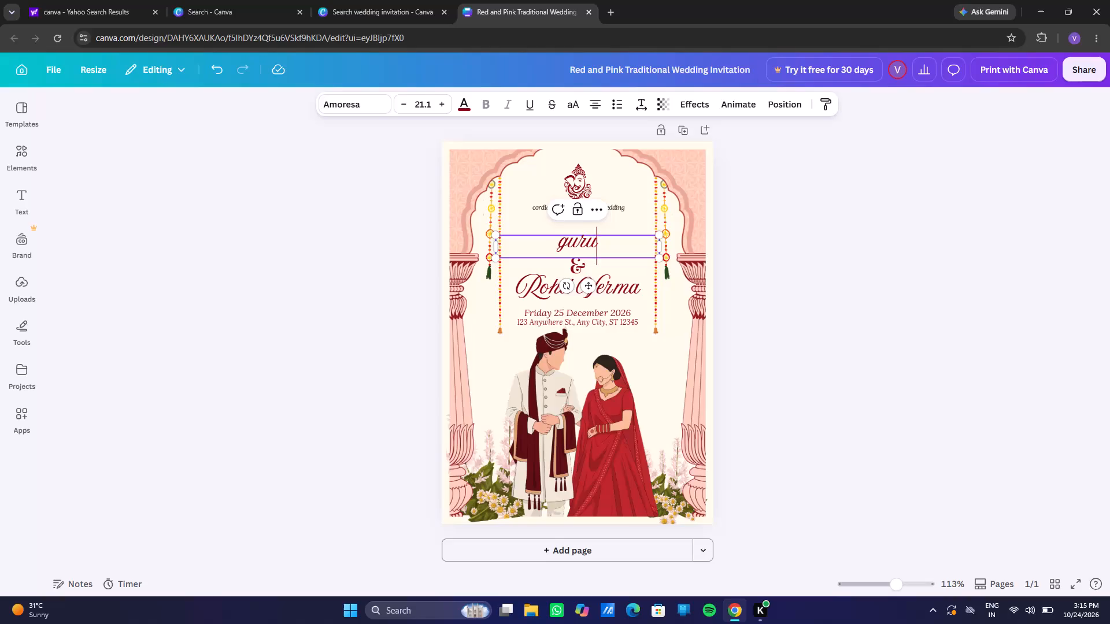
Replace the name above the ampersand with the first partner's two-word name, capitalising both words.
key(BackSpace)
key(BackSpace)
key(BackSpace)
key(BackSpace)
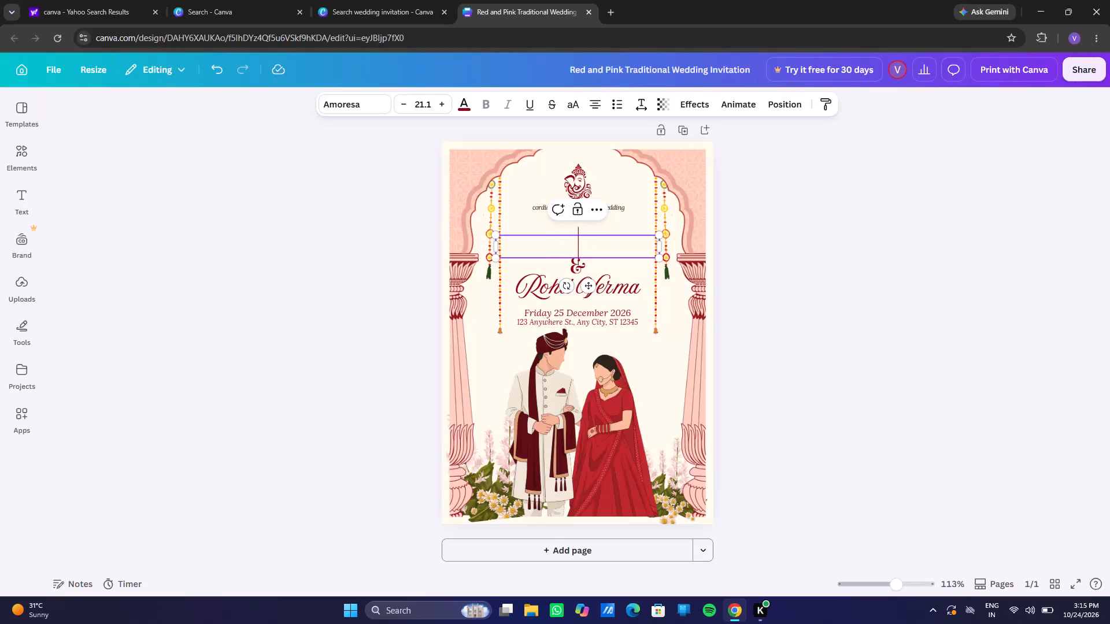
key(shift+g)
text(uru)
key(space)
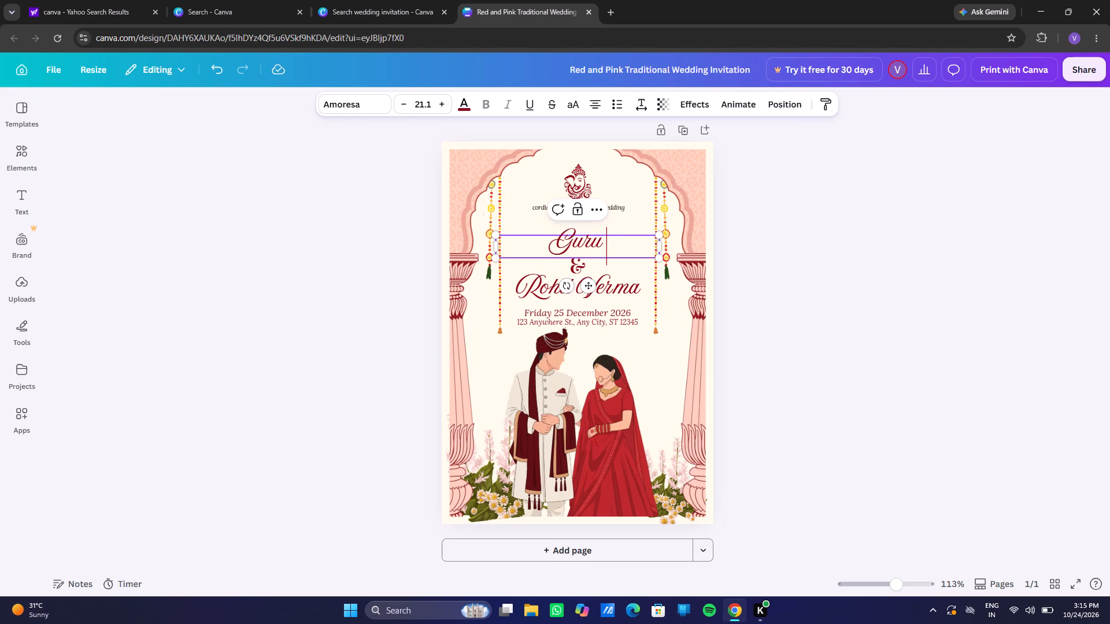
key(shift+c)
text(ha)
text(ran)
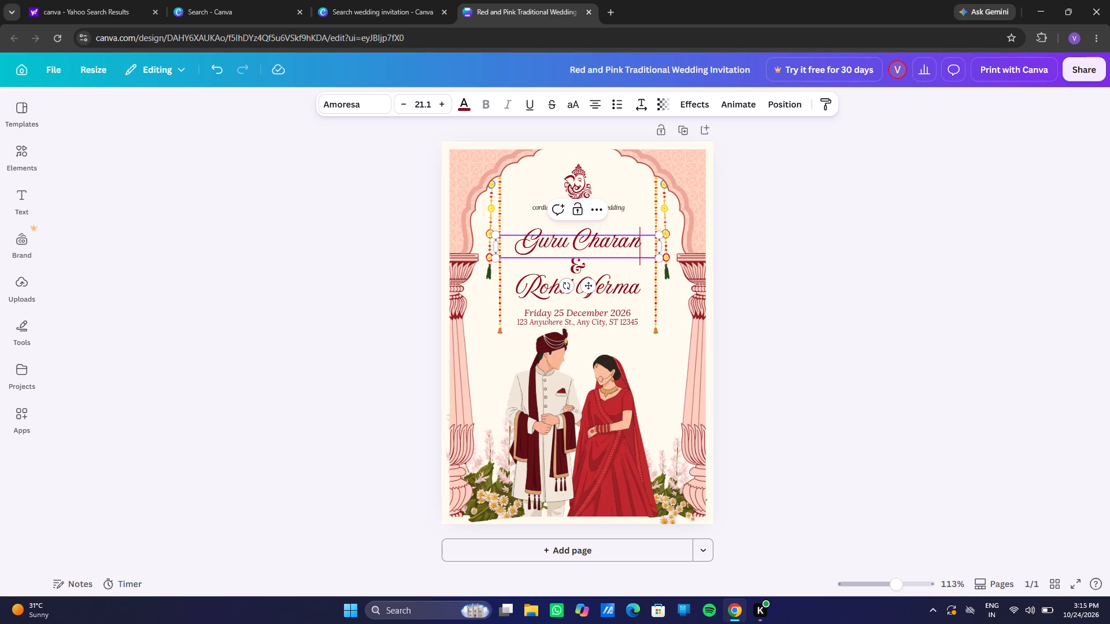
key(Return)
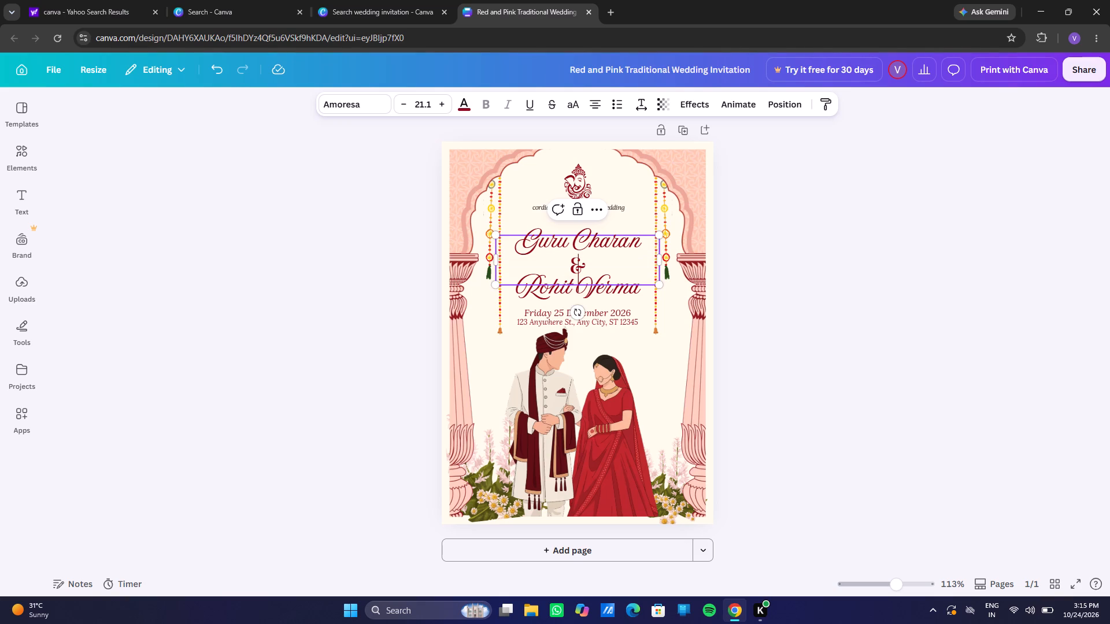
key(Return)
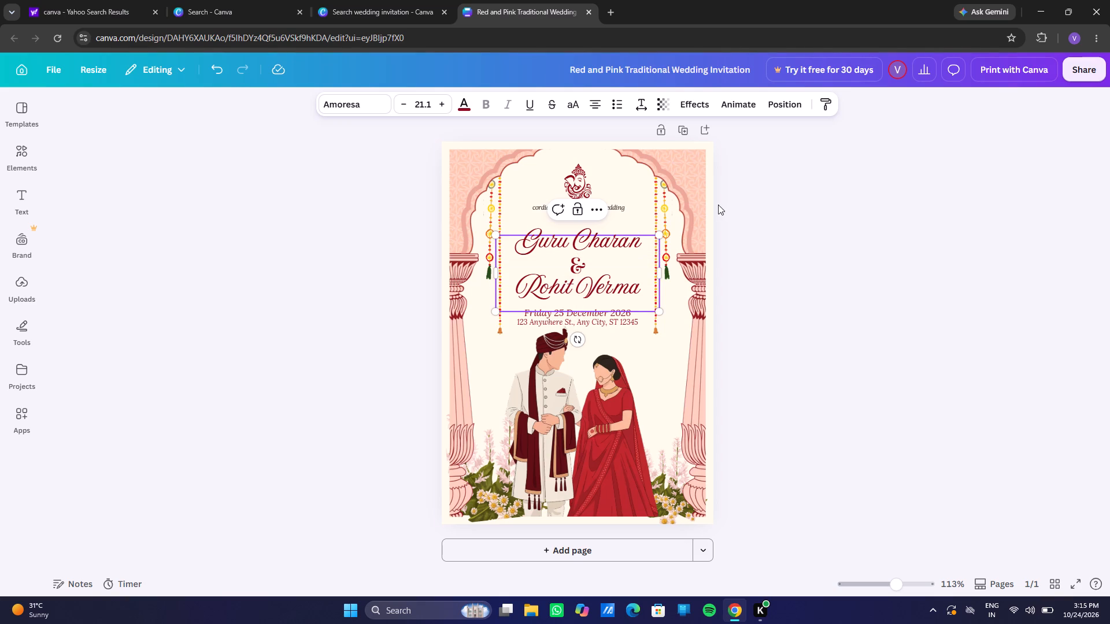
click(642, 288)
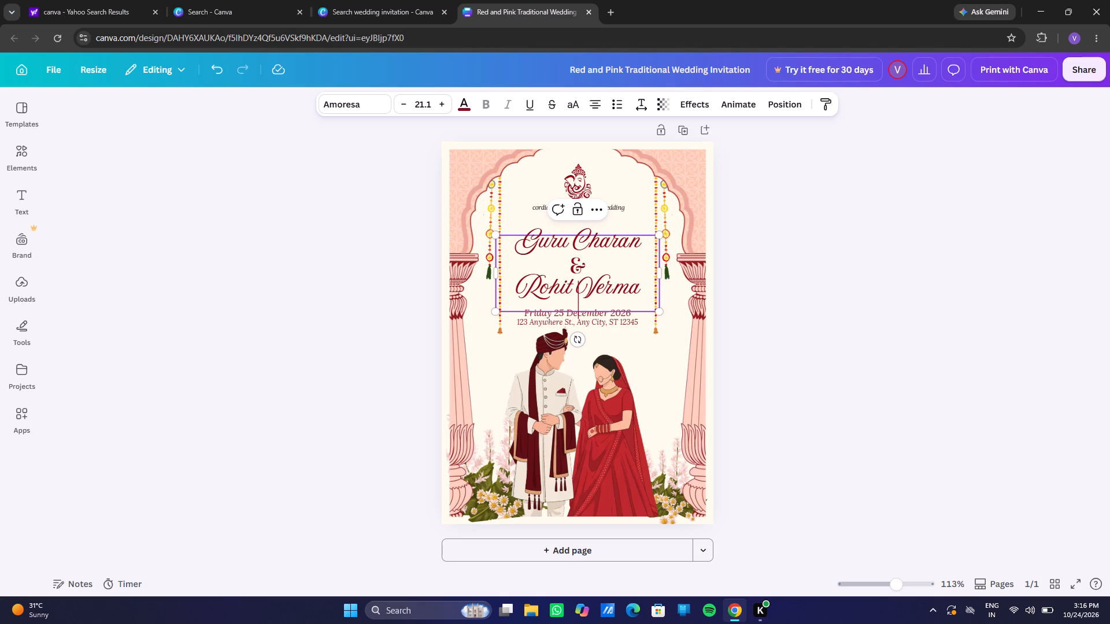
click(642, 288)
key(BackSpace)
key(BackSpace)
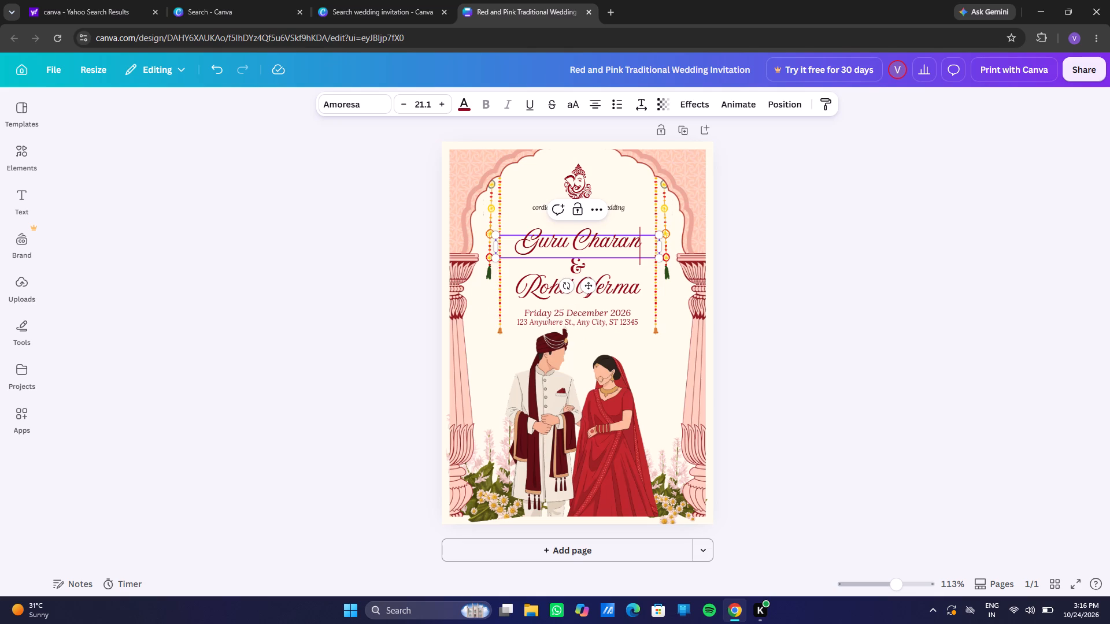
Clear the placeholder name from the text line below the ampersand.
click(604, 283)
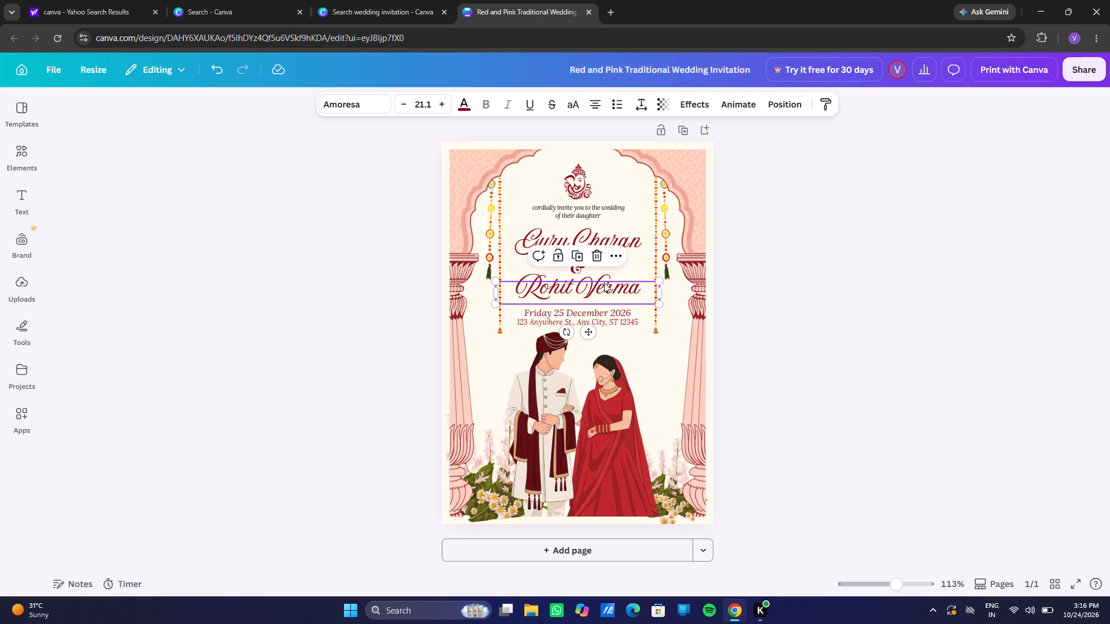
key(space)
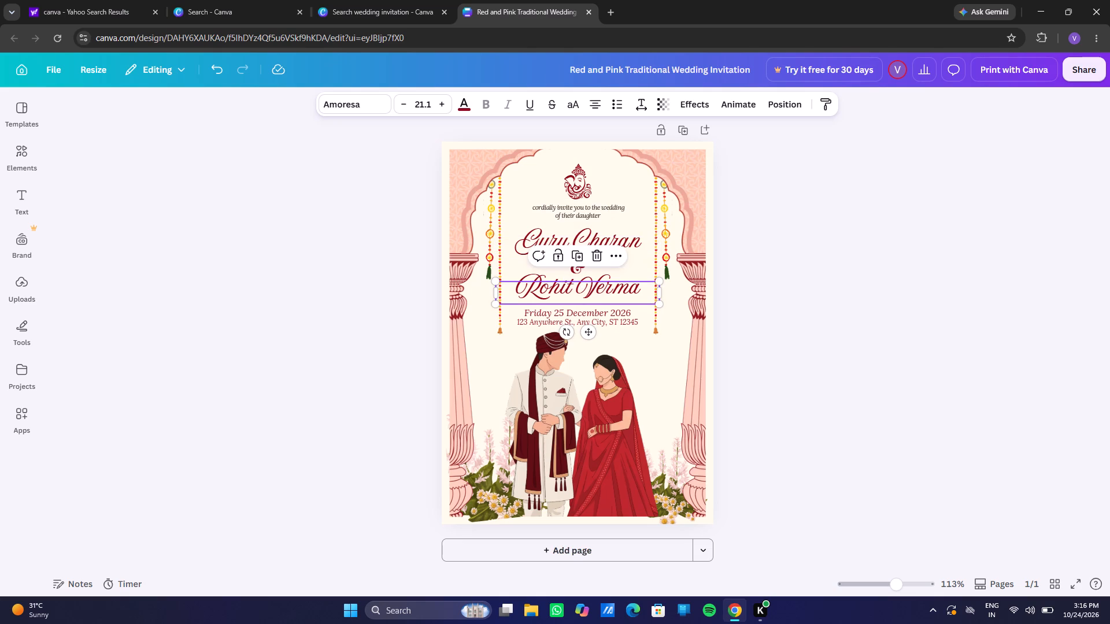
click(604, 283)
click(604, 283)
click(604, 283)
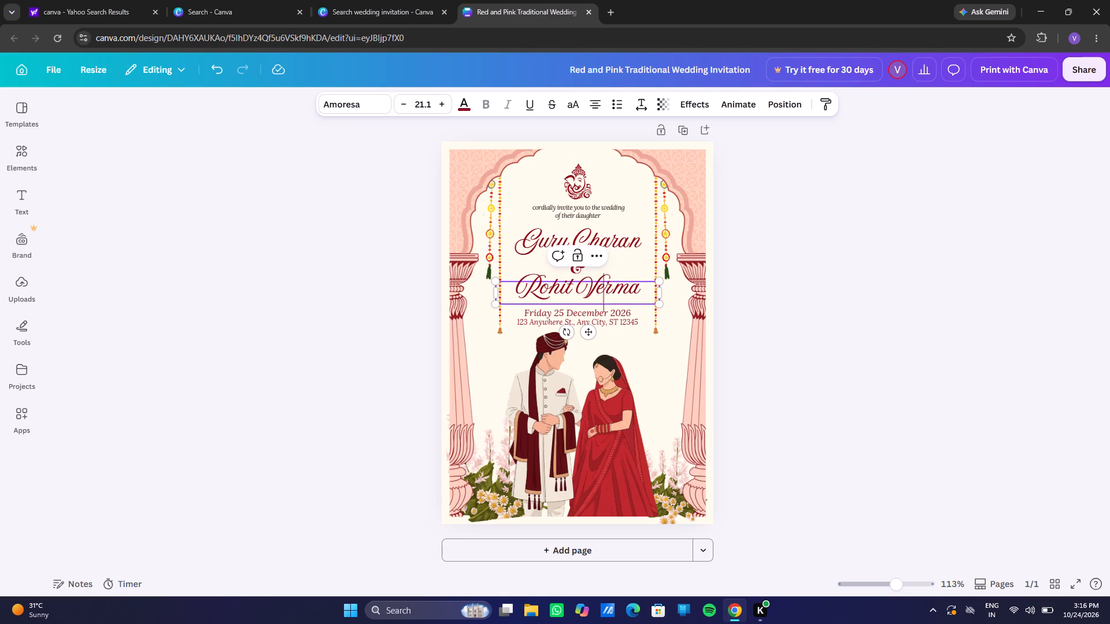
click(604, 290)
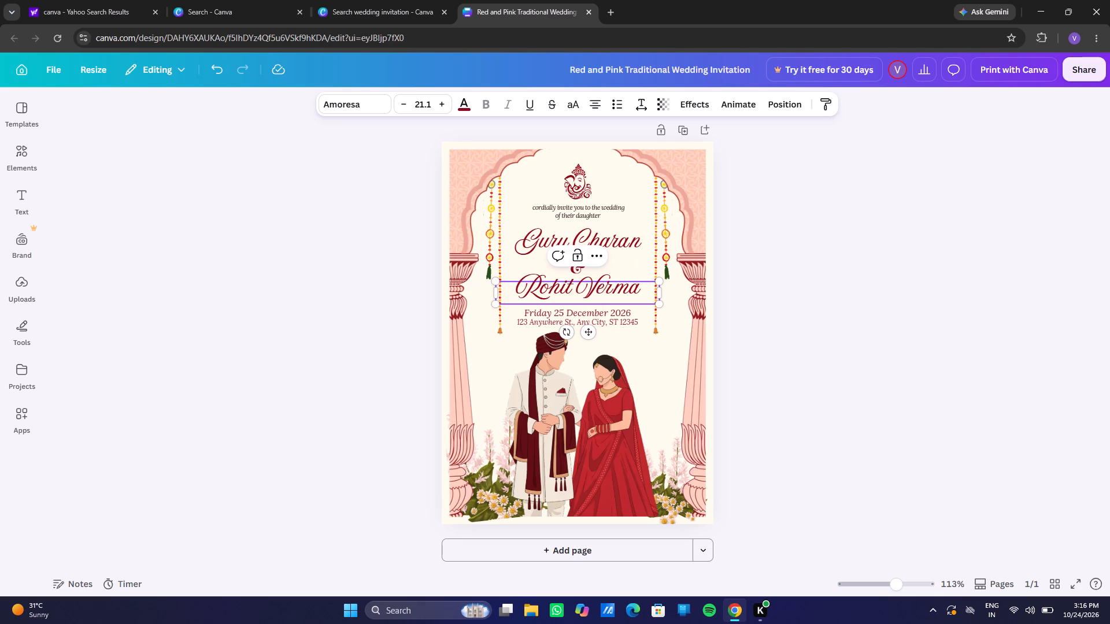
double_click(604, 290)
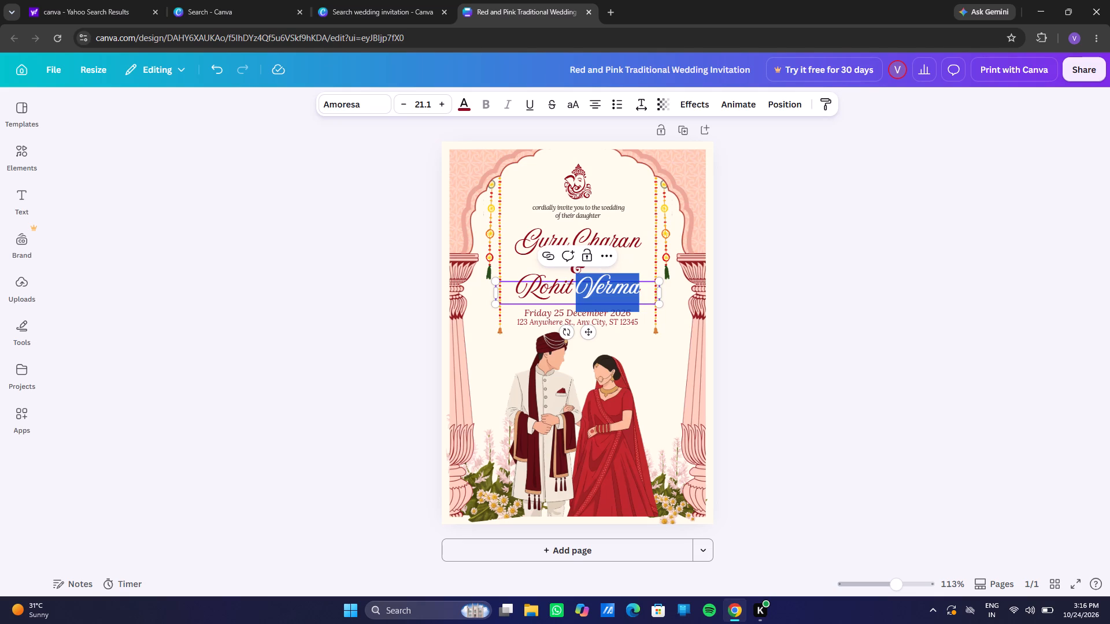
click(643, 296)
click(407, 300)
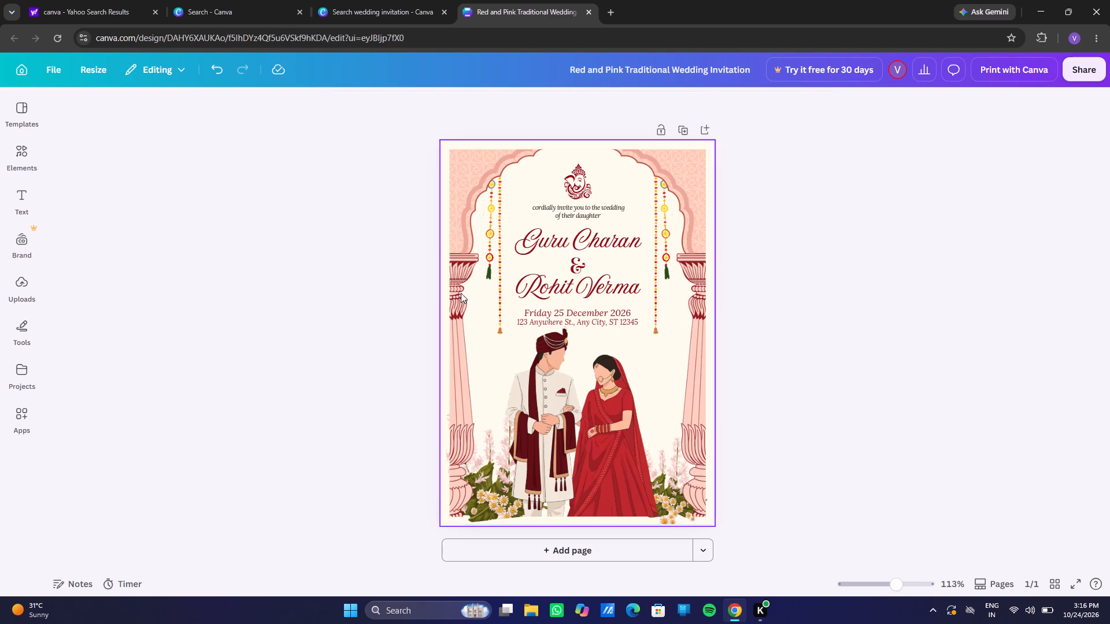
click(543, 289)
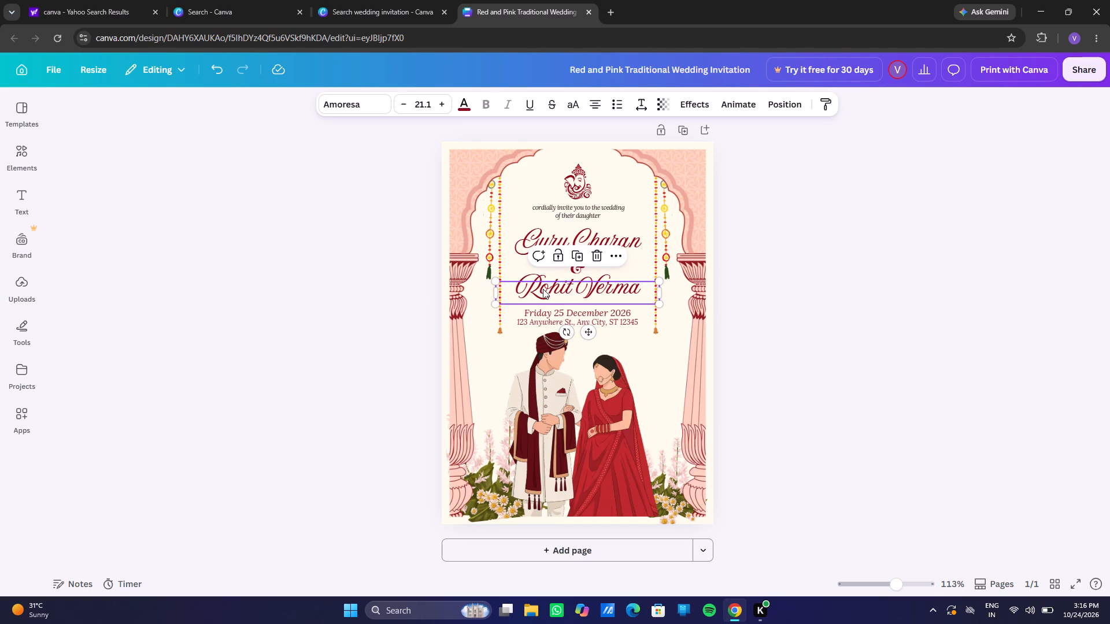
click(543, 289)
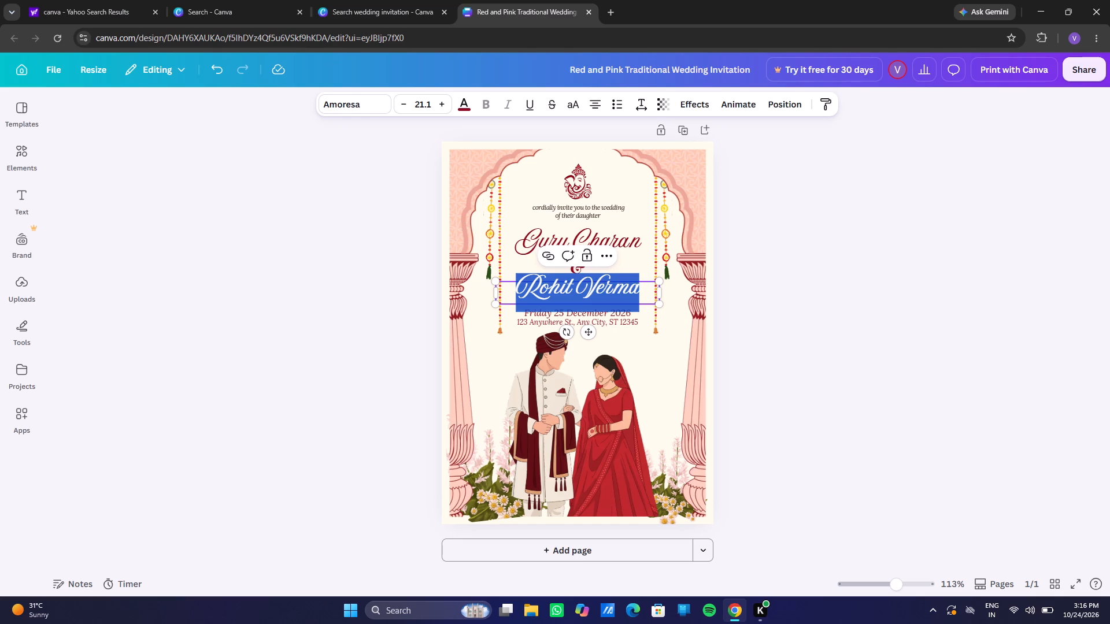
key(BackSpace)
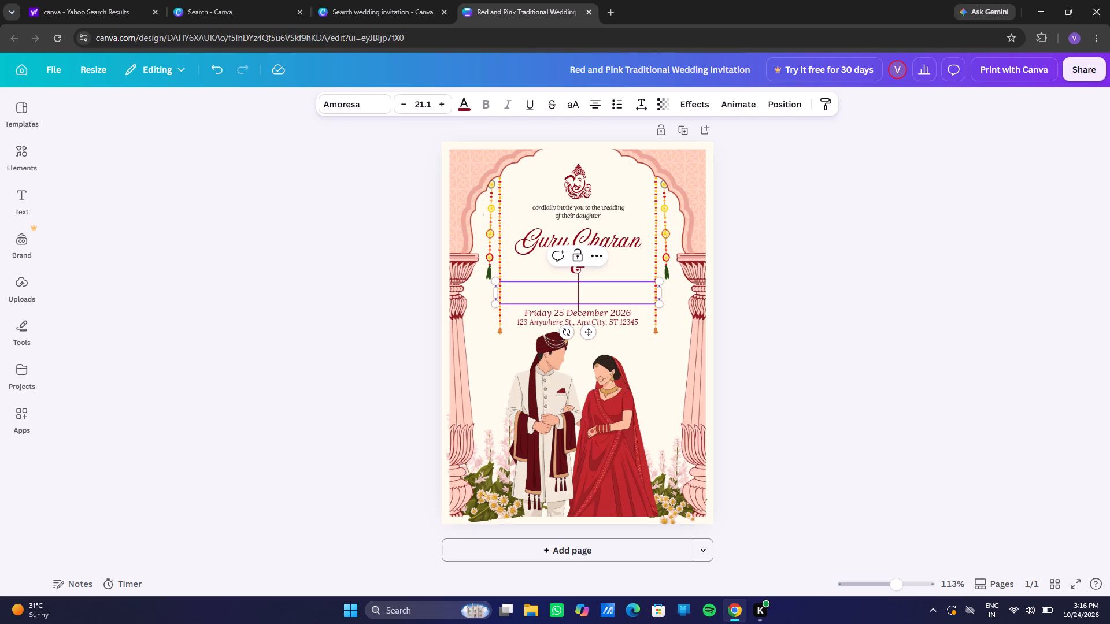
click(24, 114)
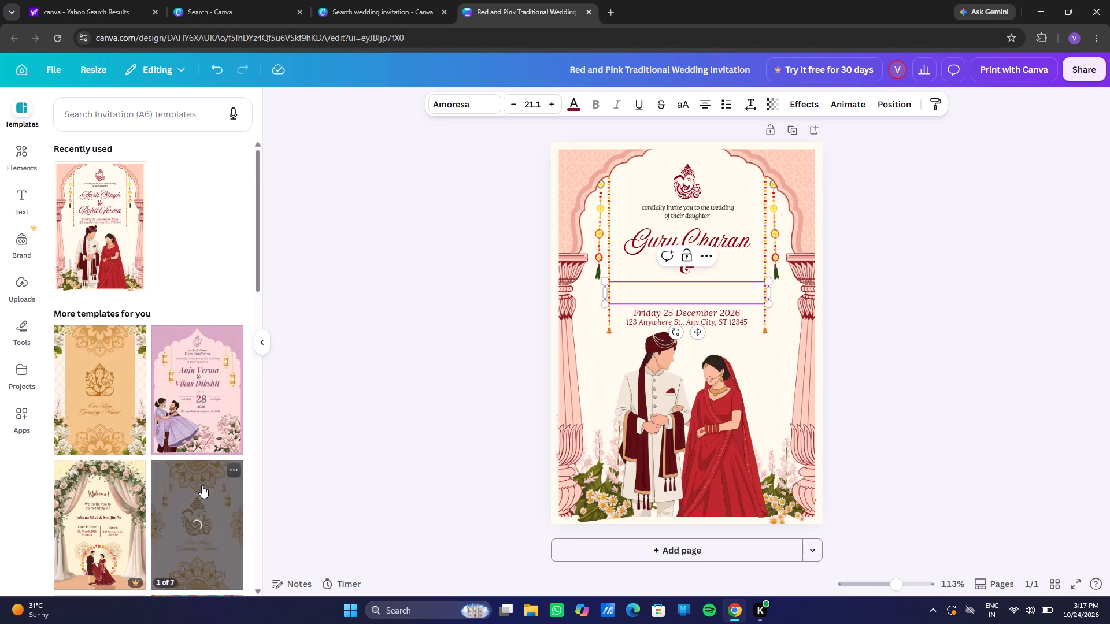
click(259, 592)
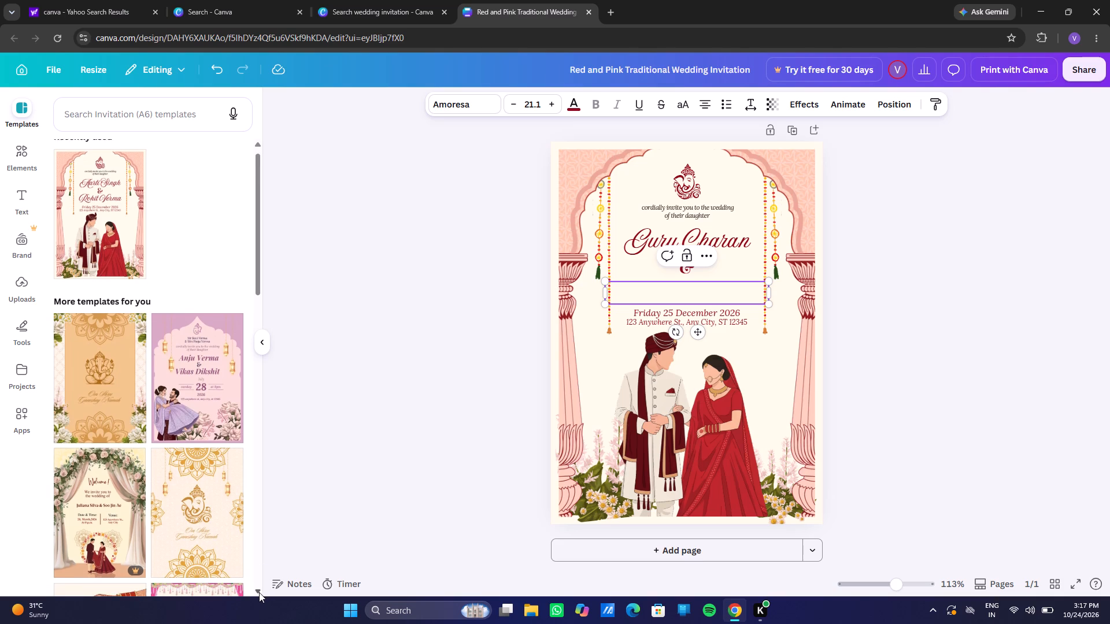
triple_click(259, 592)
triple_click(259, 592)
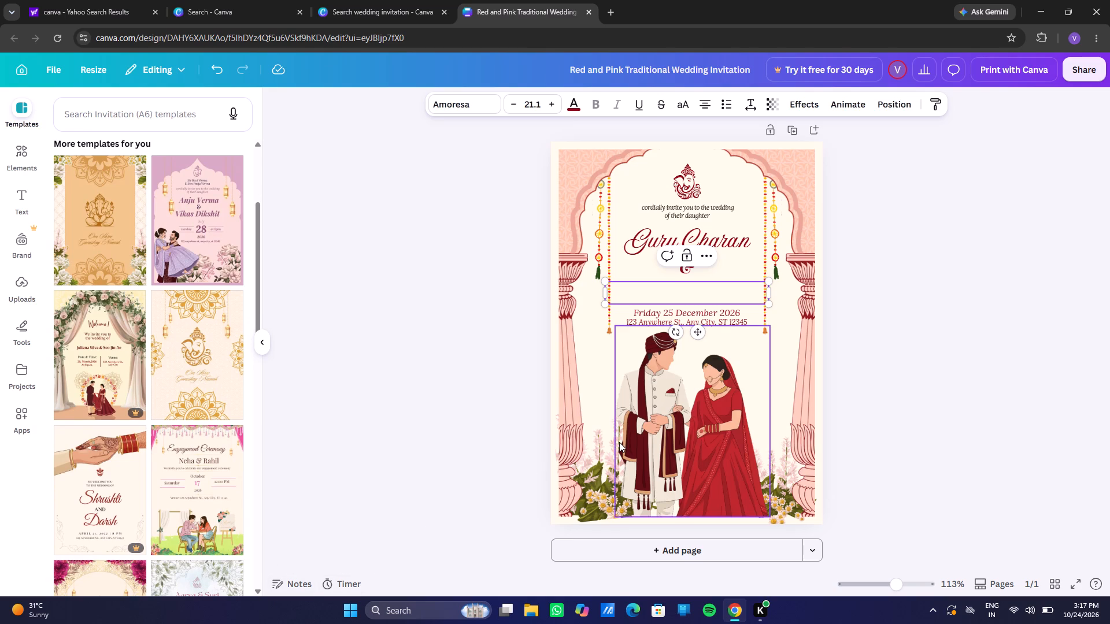
Enter the name Ammulu in the emptied text line below the ampersand.
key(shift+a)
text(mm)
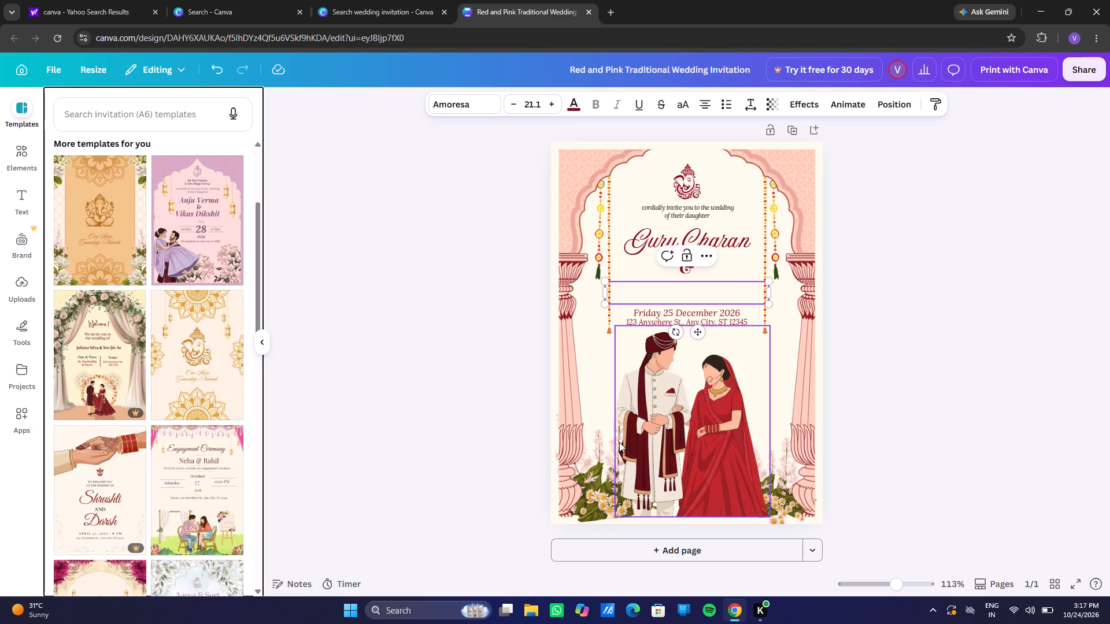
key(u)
click(683, 295)
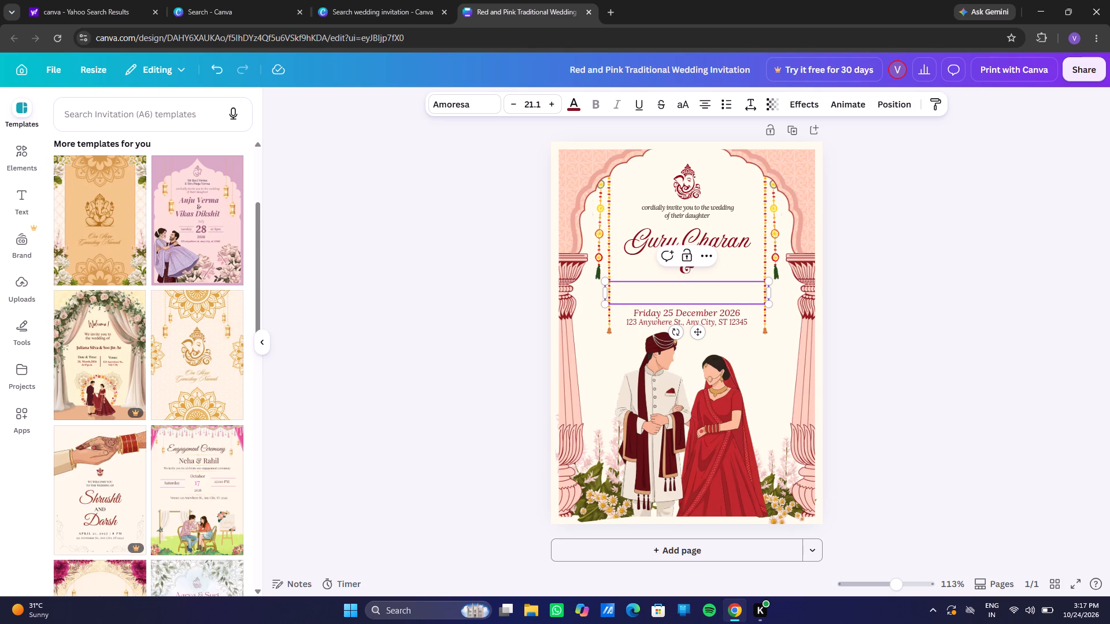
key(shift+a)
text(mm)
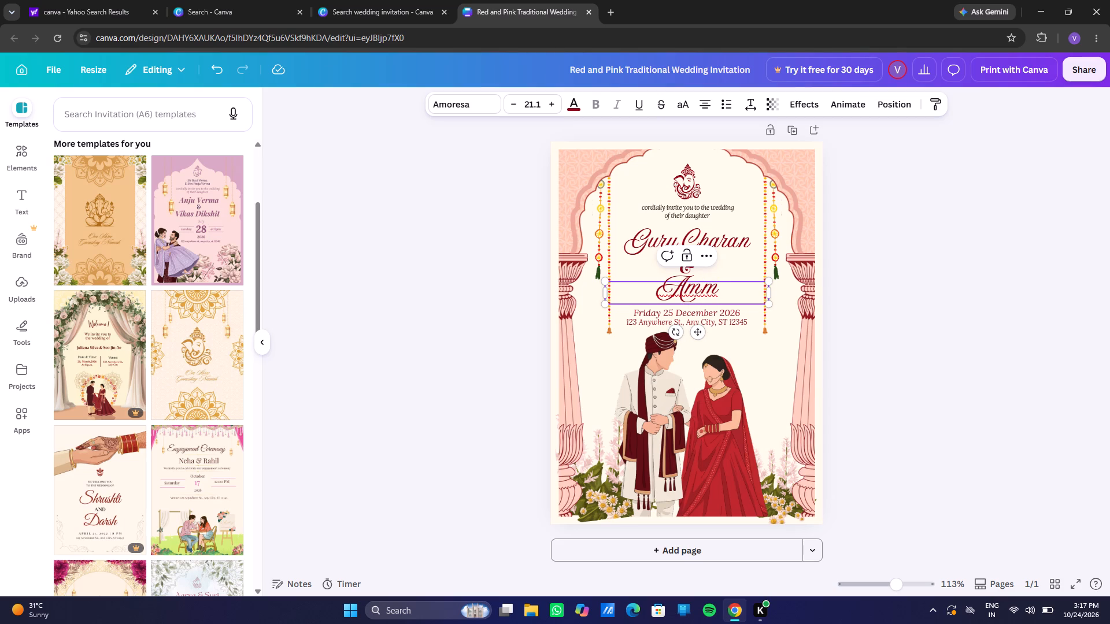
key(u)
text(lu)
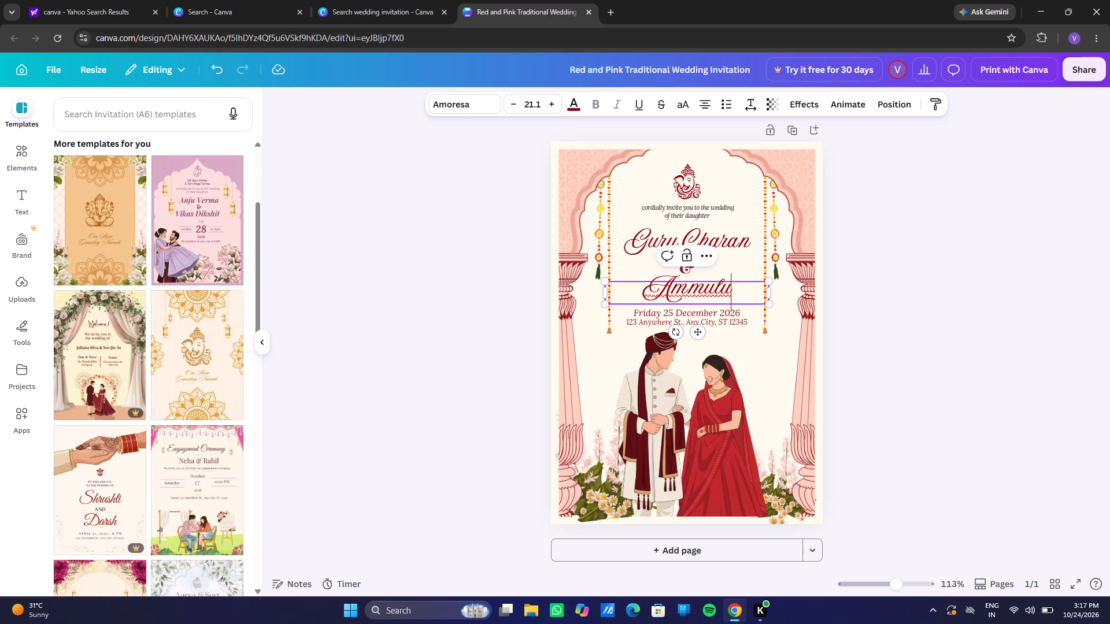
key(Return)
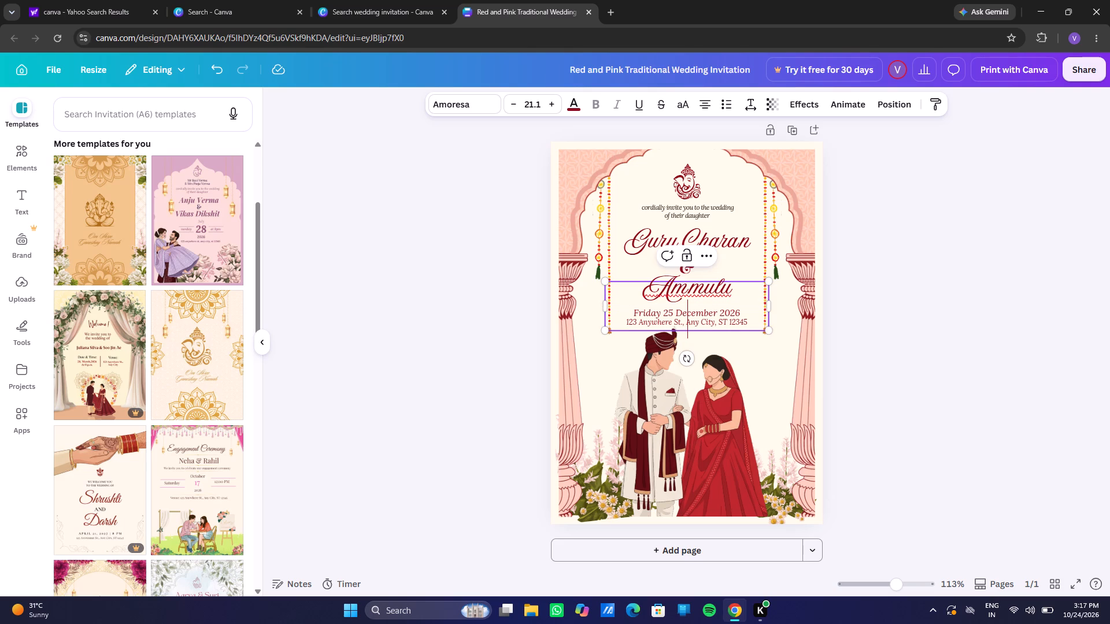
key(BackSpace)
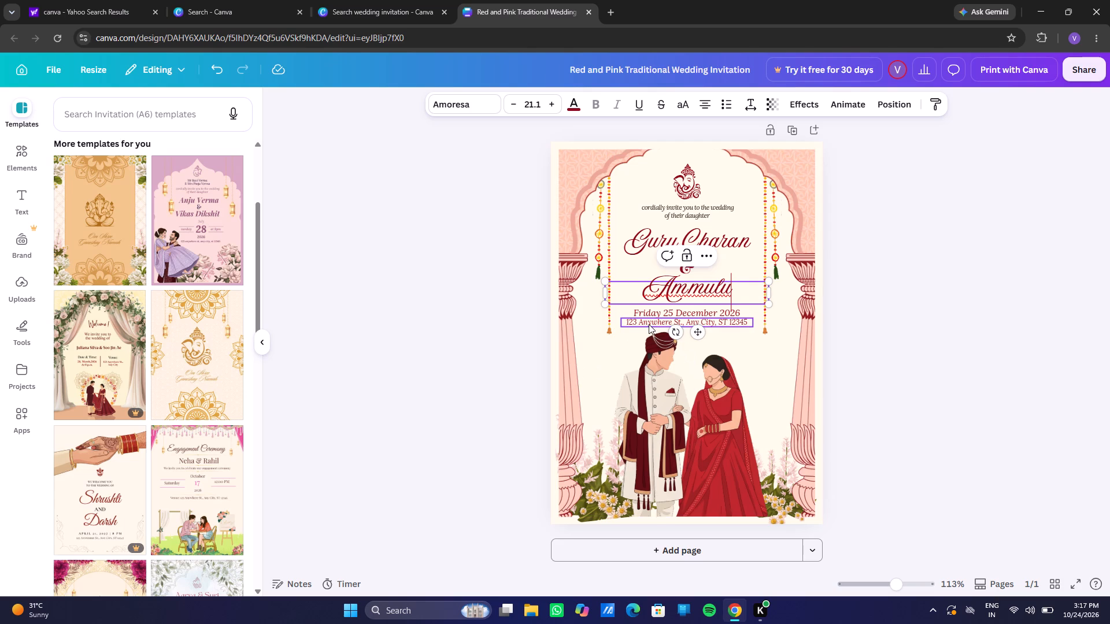
Replace the placeholder date line below the couple's names with the weekday Sunday.
click(667, 362)
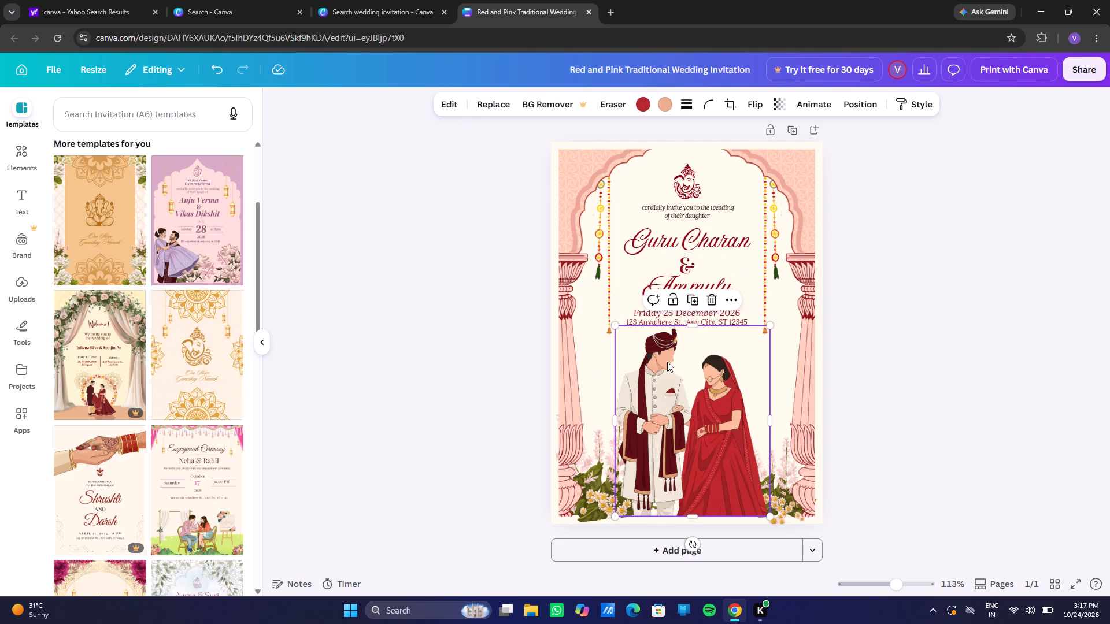
click(636, 321)
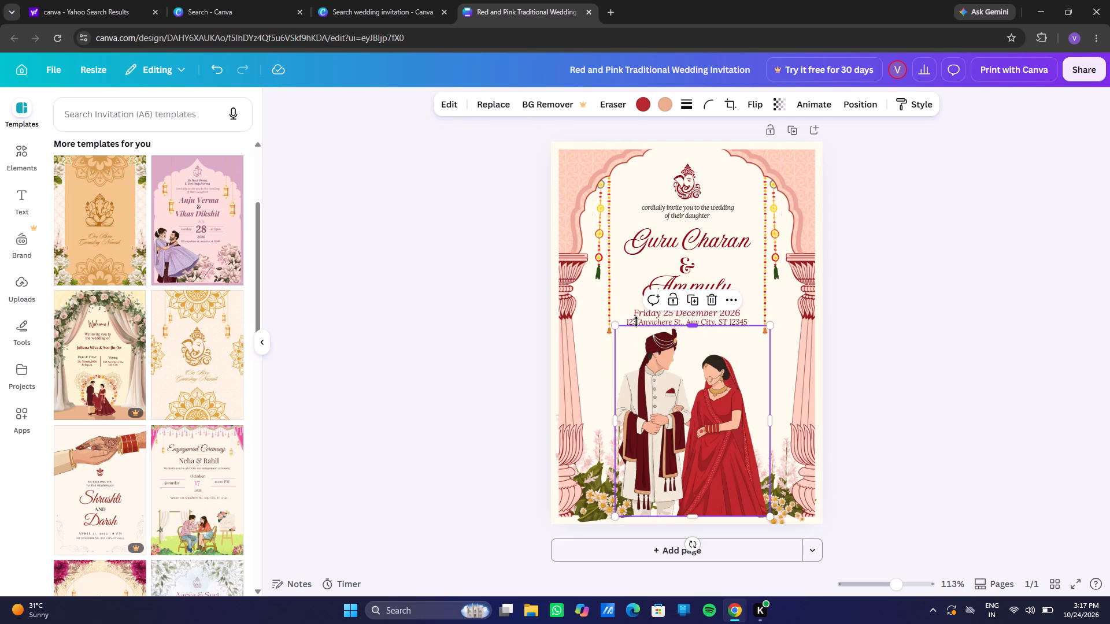
click(636, 321)
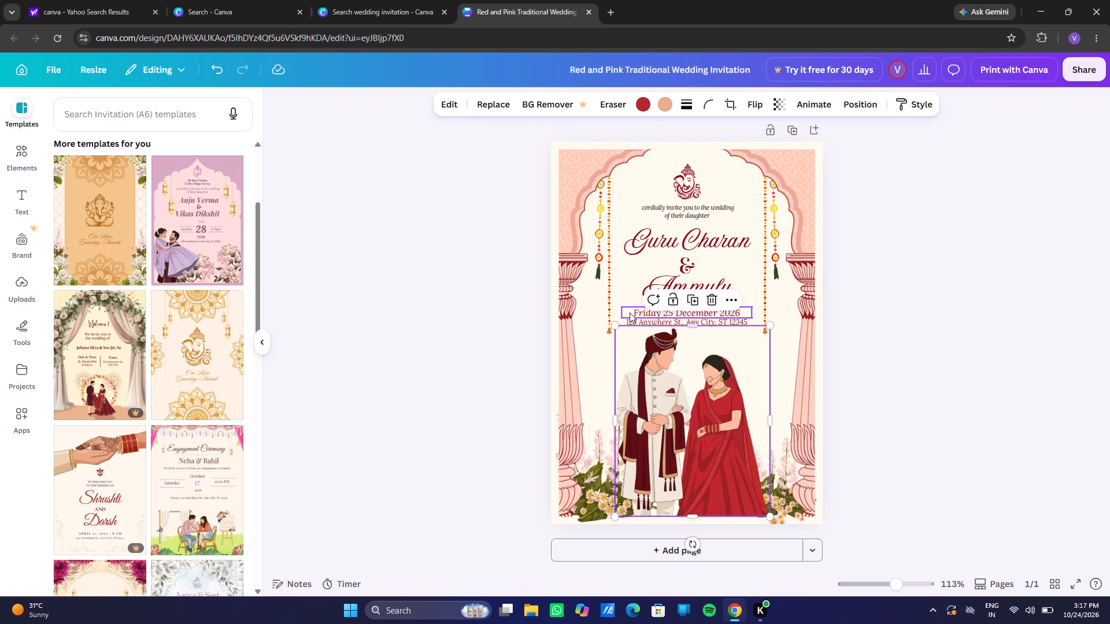
click(630, 312)
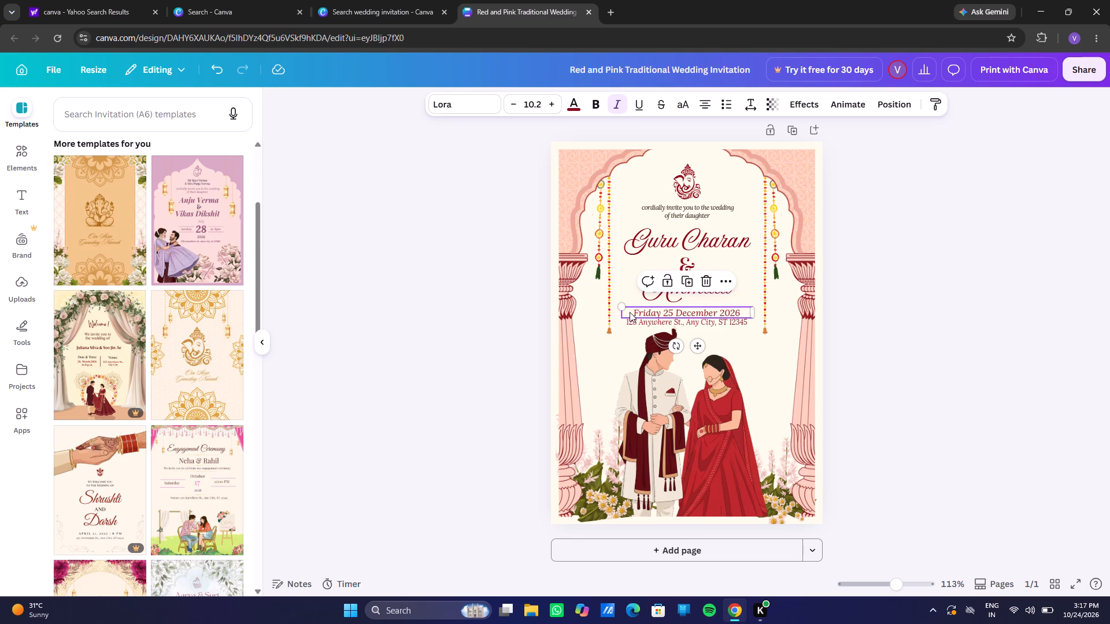
click(683, 313)
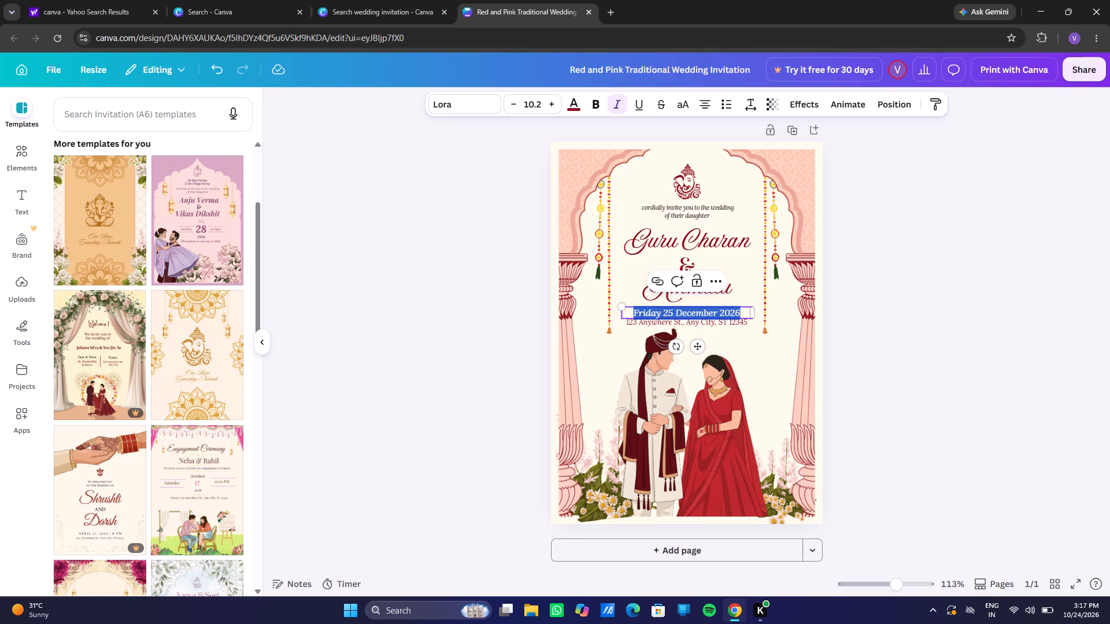
key(BackSpace)
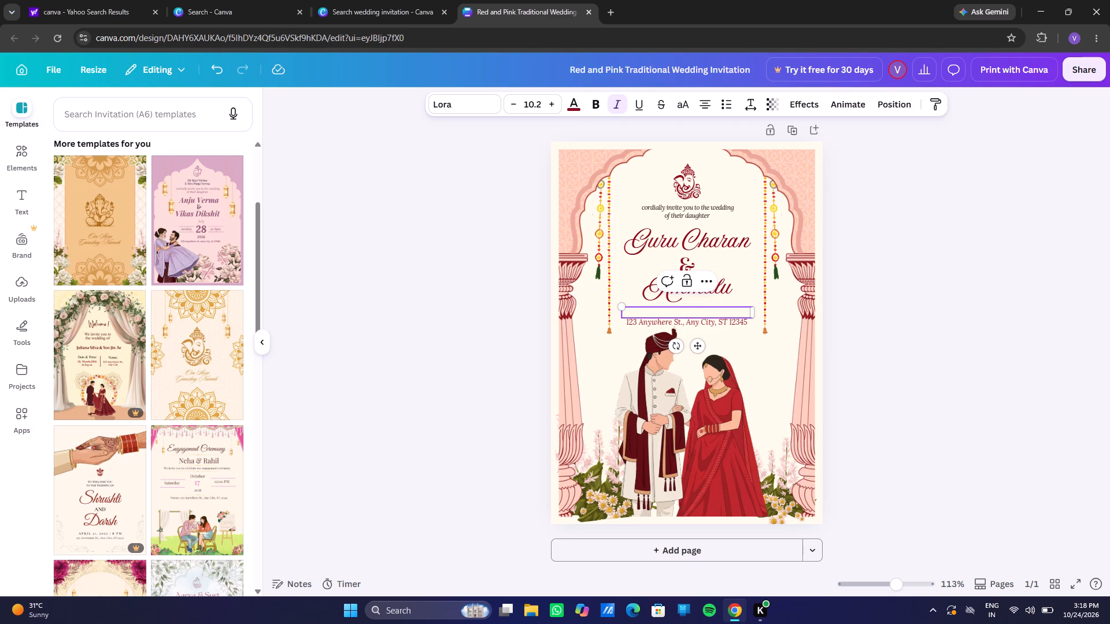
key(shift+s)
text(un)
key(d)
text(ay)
Add a comma directly after Sunday in the date line.
triple_click(256, 143)
triple_click(256, 143)
double_click(256, 143)
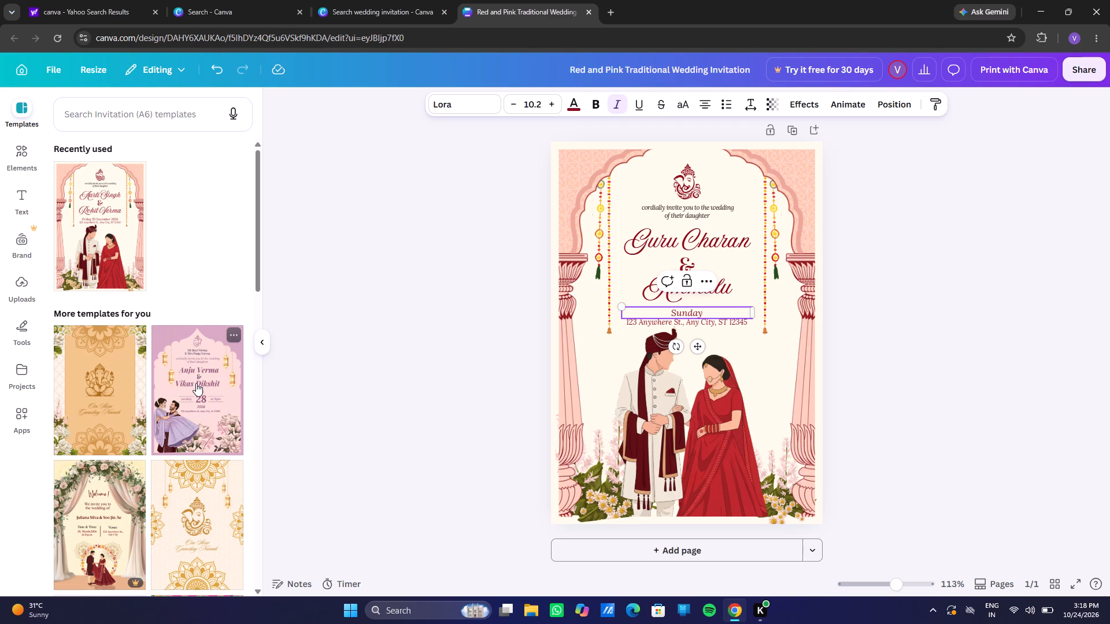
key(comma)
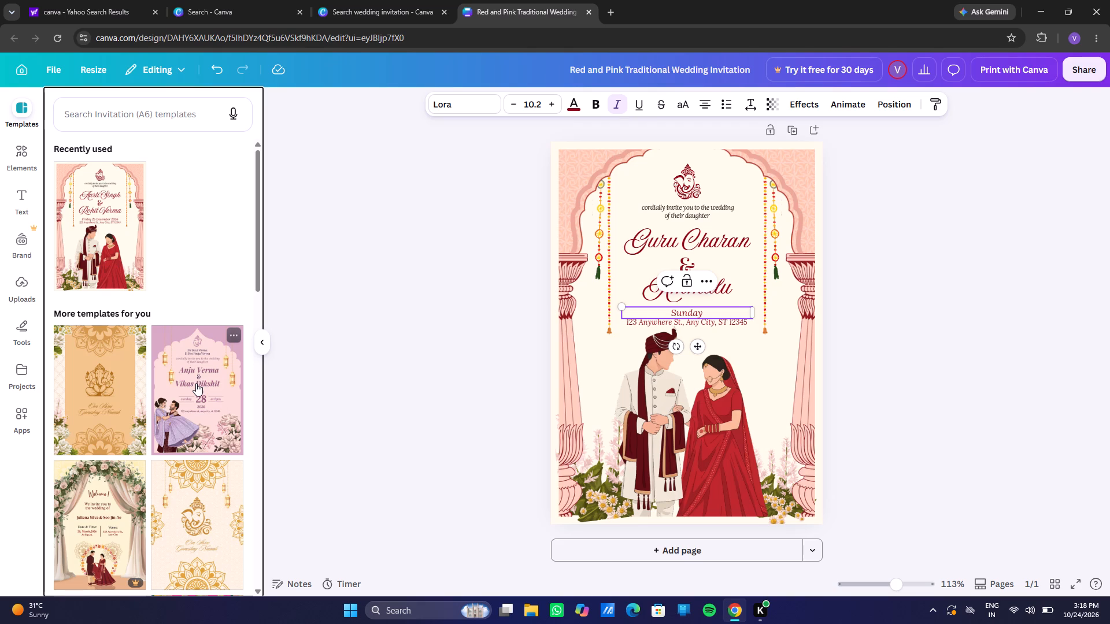
click(703, 315)
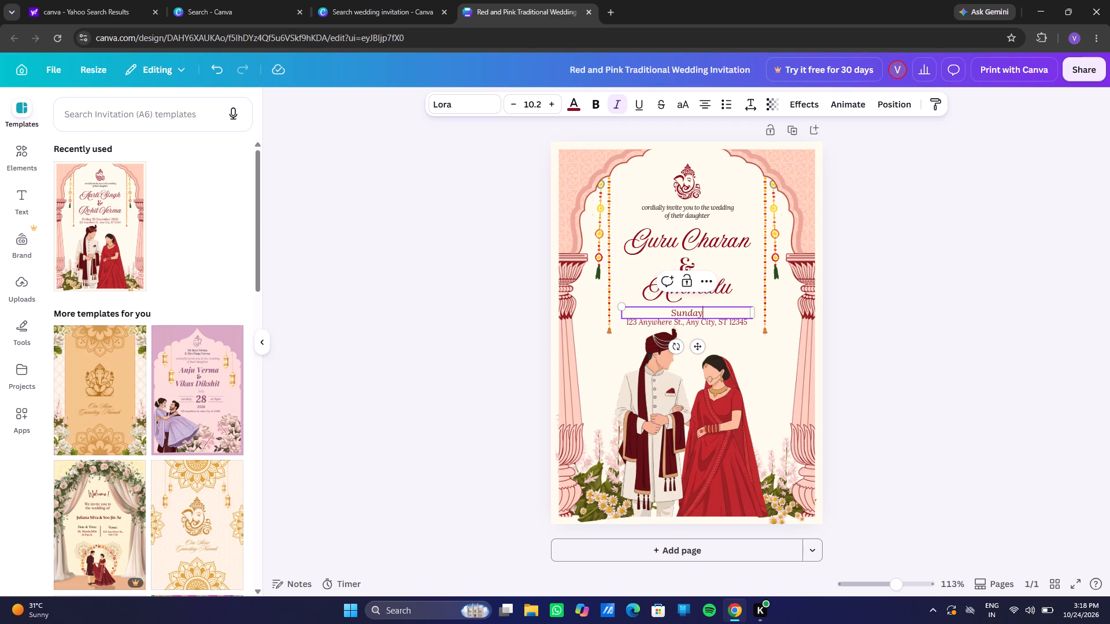
key(semicolon)
key(BackSpace)
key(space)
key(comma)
key(BackSpace)
key(BackSpace)
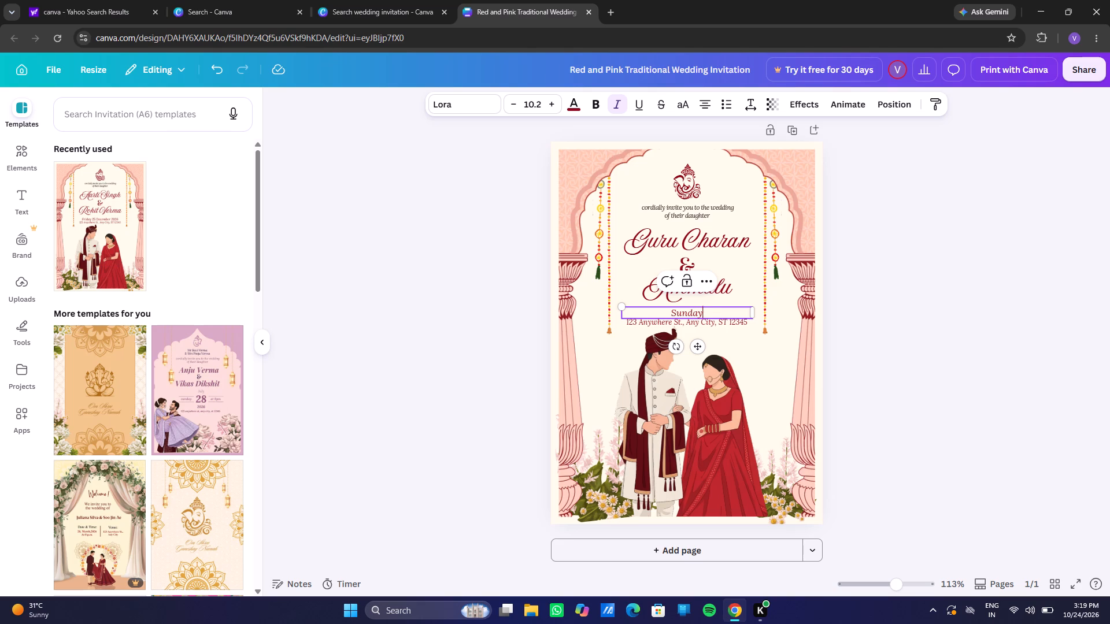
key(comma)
Complete the date line after the comma with 1 November 2026.
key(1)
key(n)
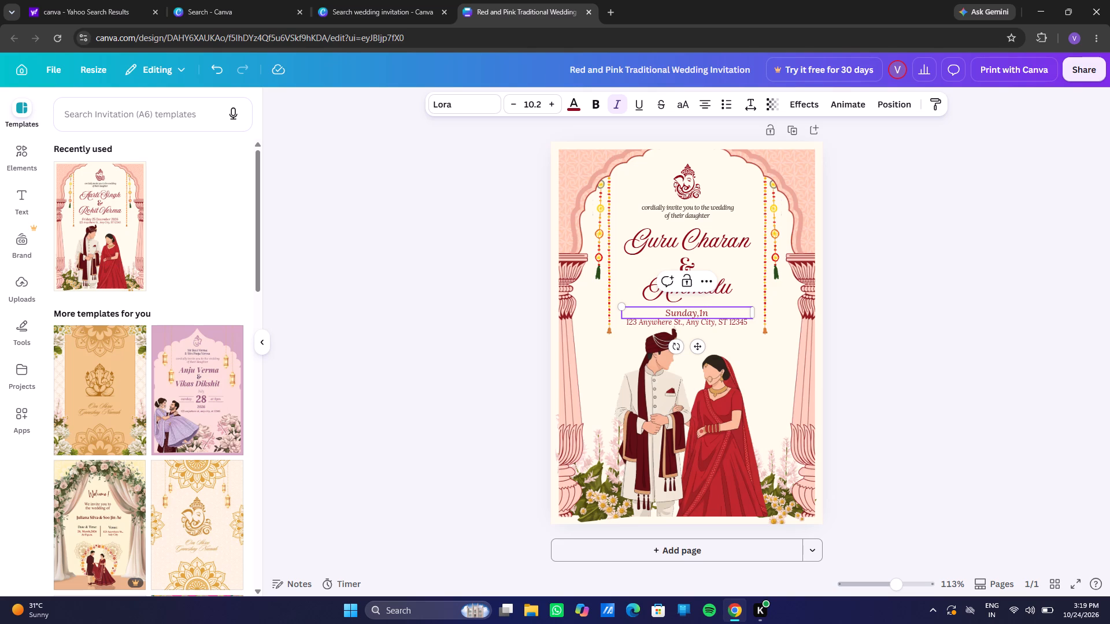
key(BackSpace)
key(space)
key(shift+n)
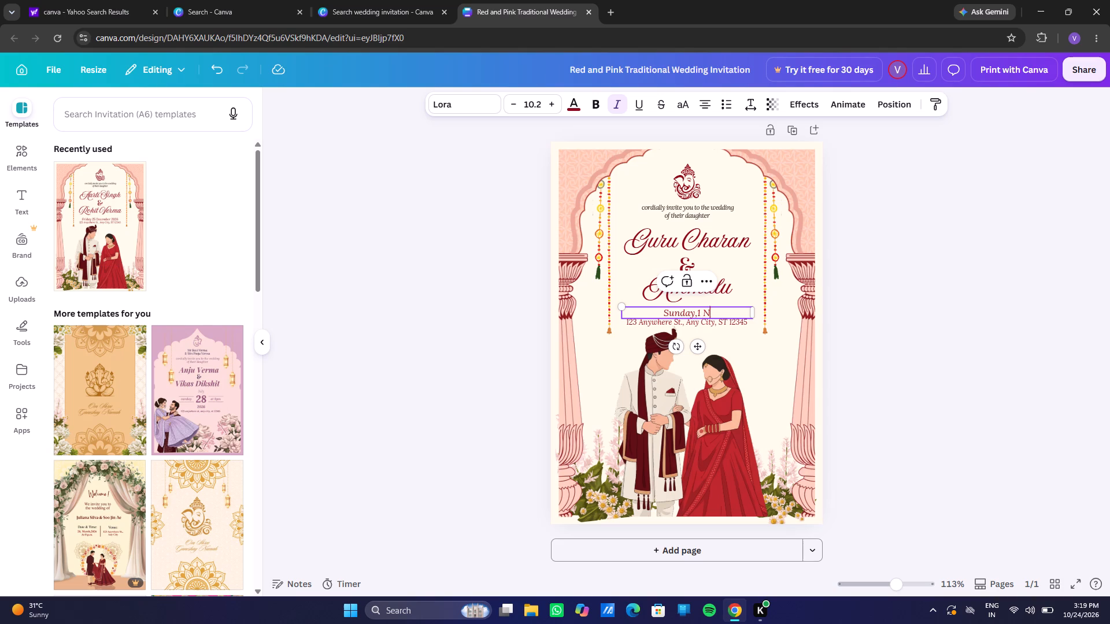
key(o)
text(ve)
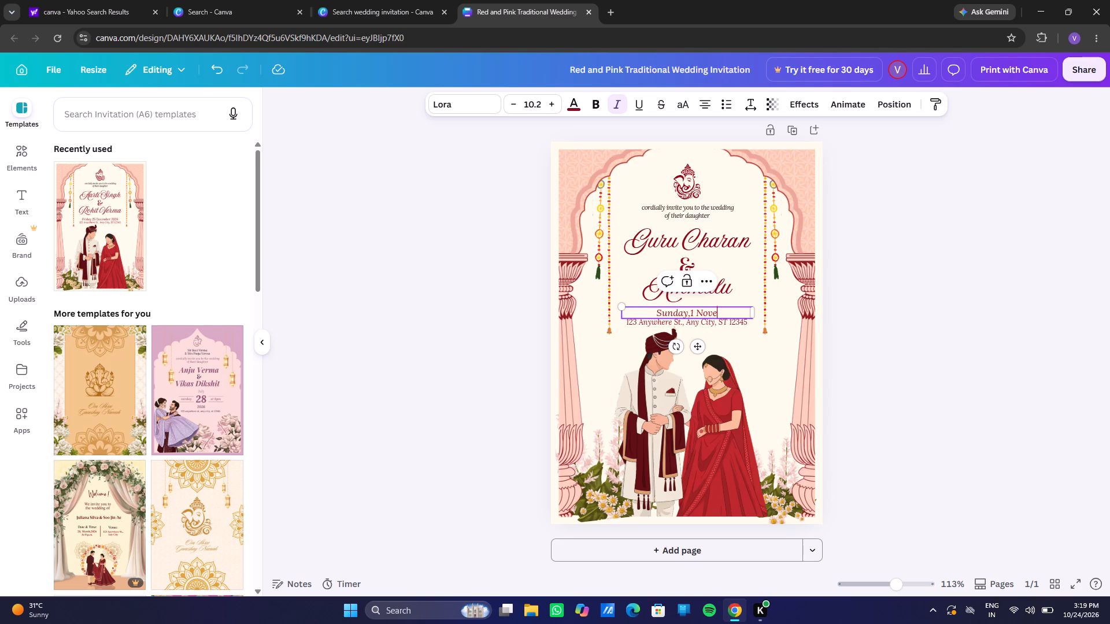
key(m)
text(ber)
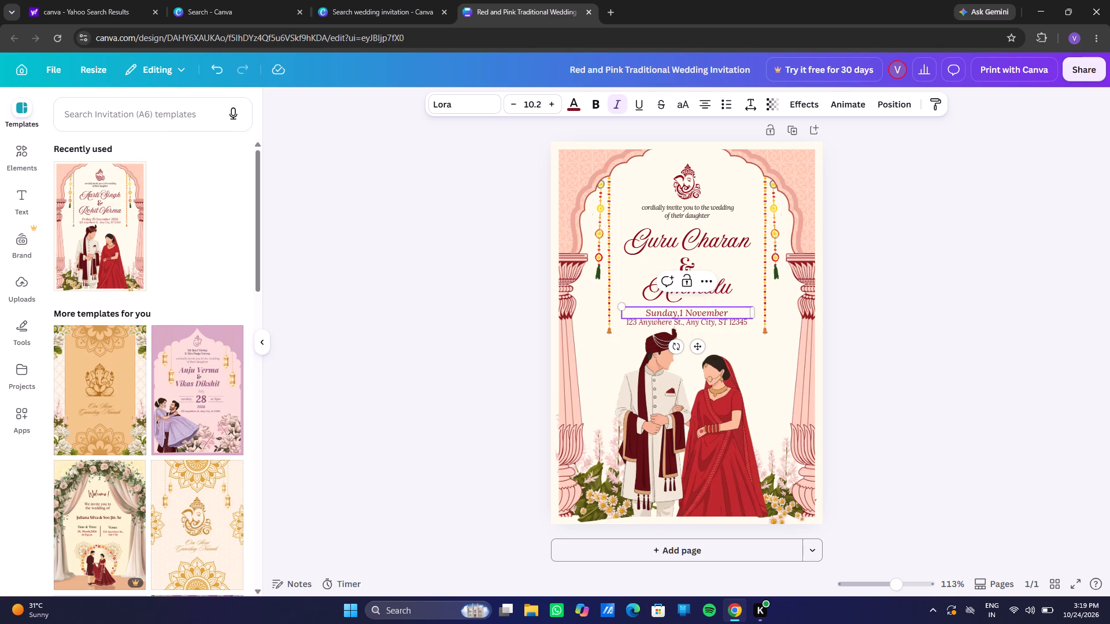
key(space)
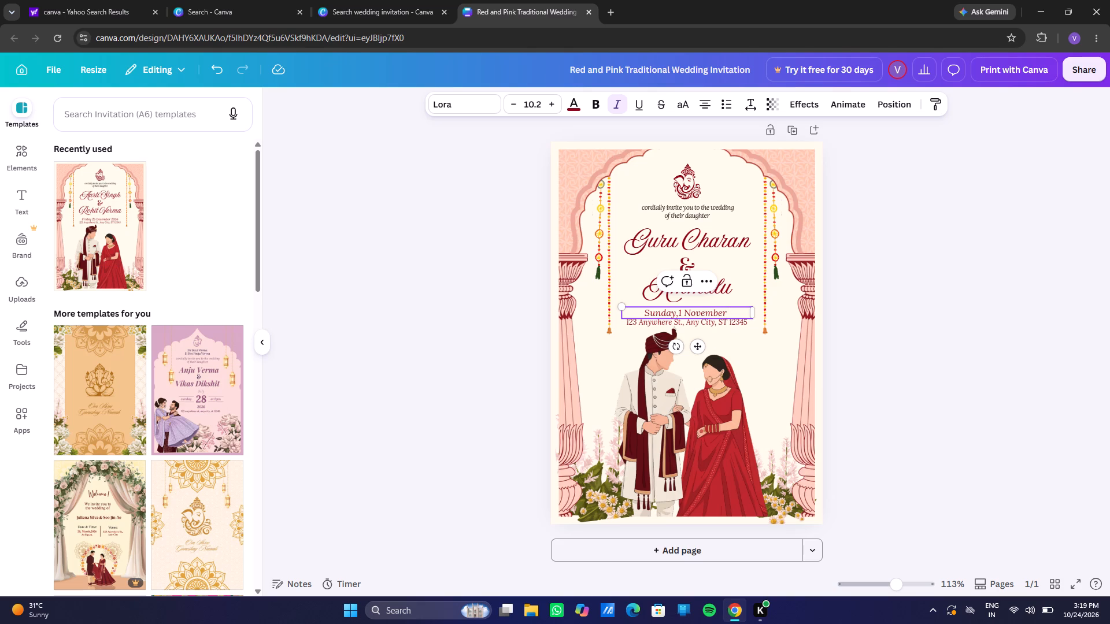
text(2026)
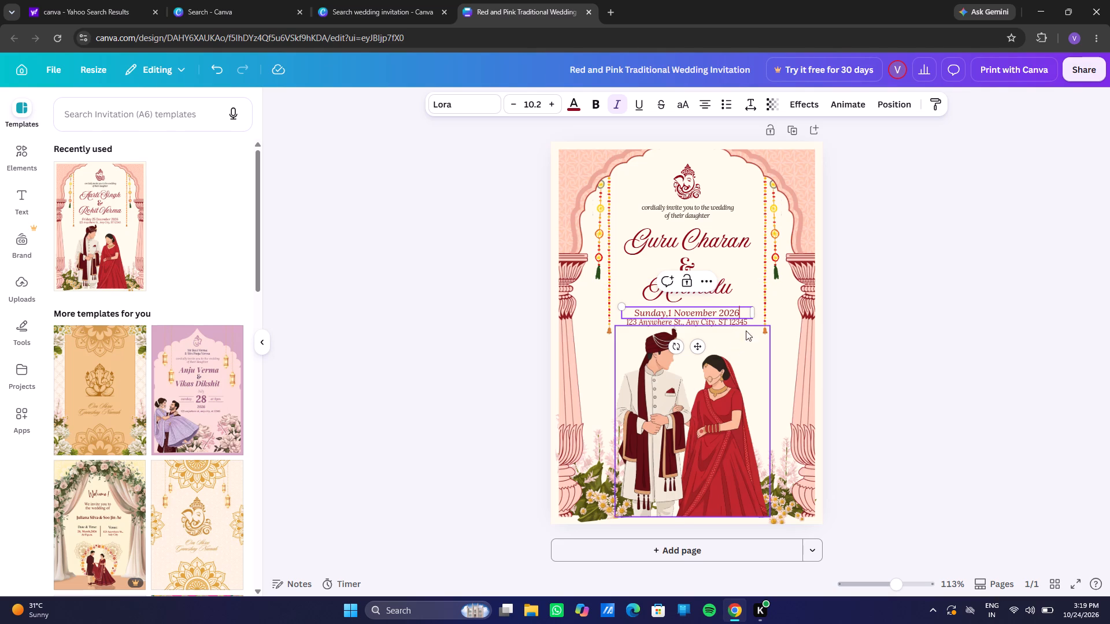
drag(878, 334, 895, 332)
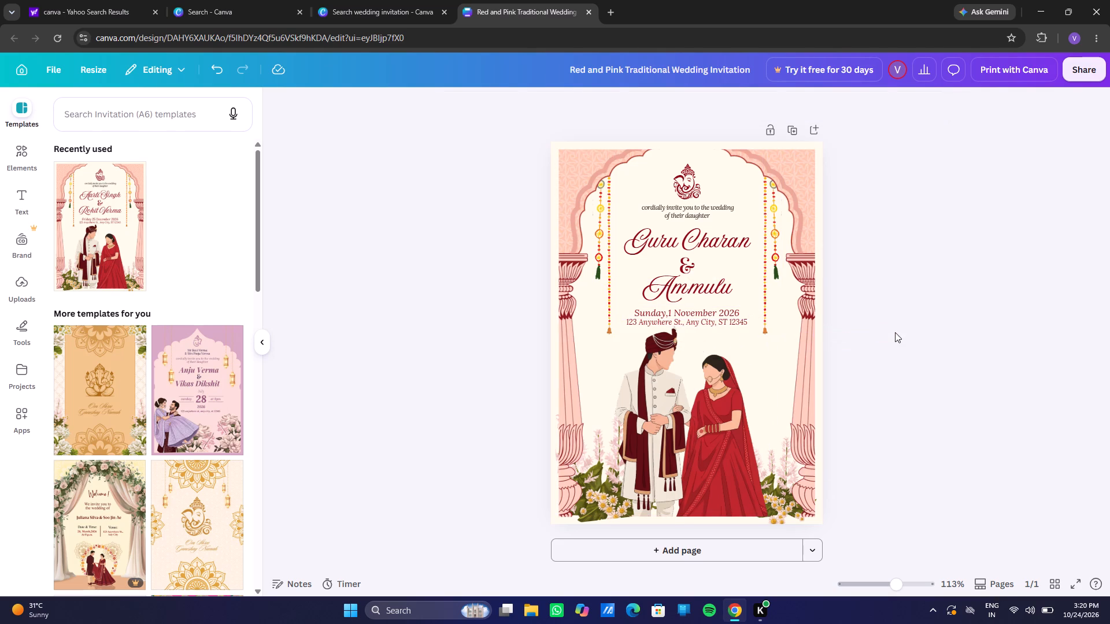
Remove the placeholder address text from the line below the wedding date.
click(731, 324)
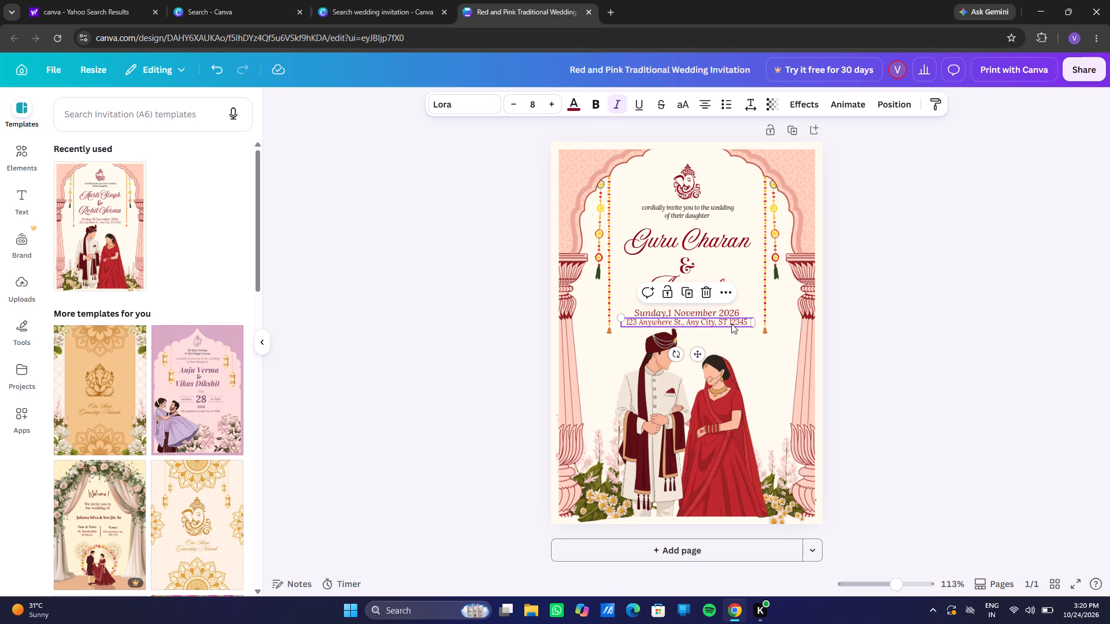
click(731, 324)
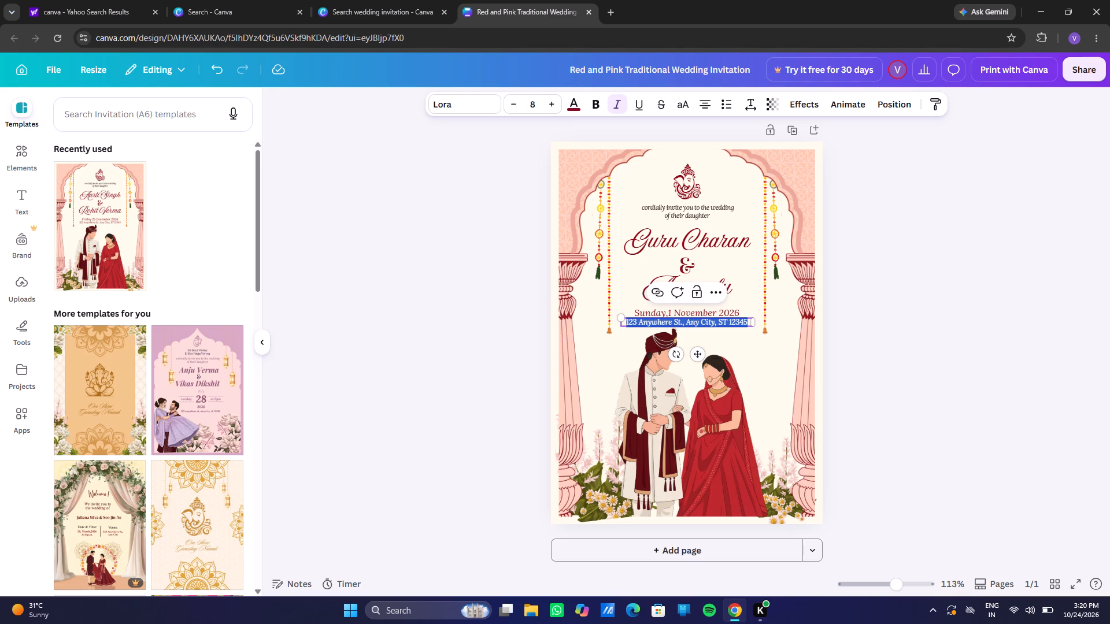
key(BackSpace)
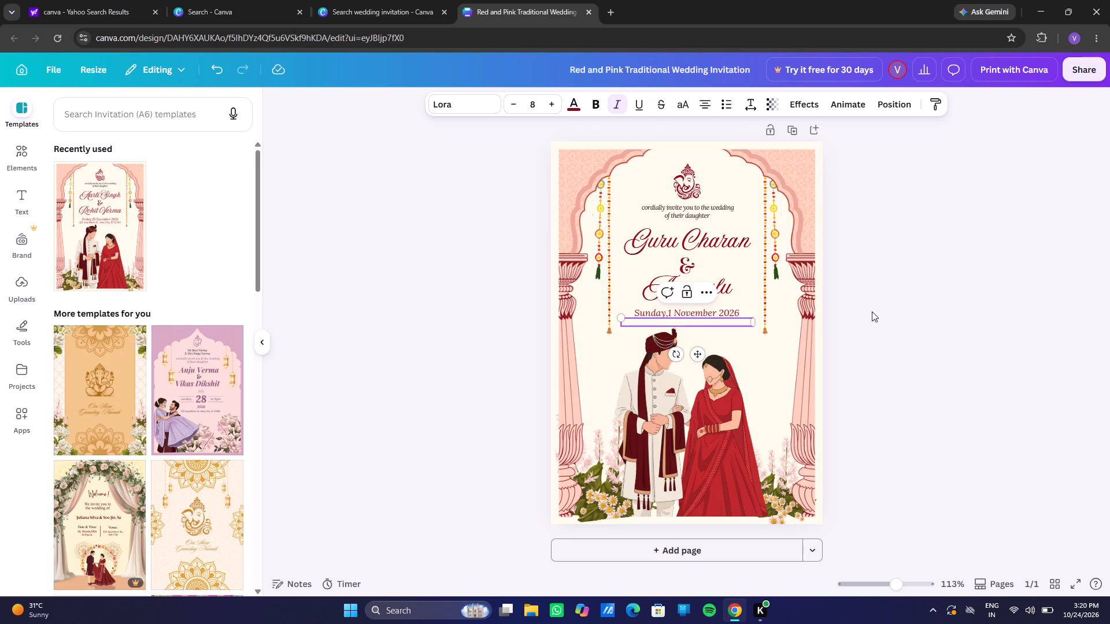
click(887, 314)
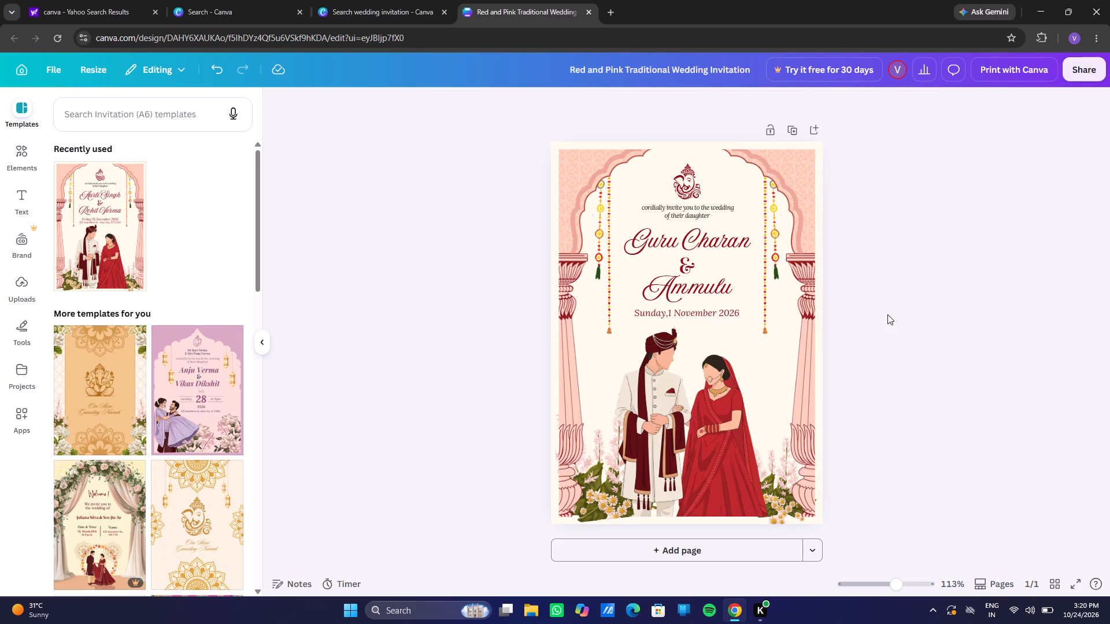
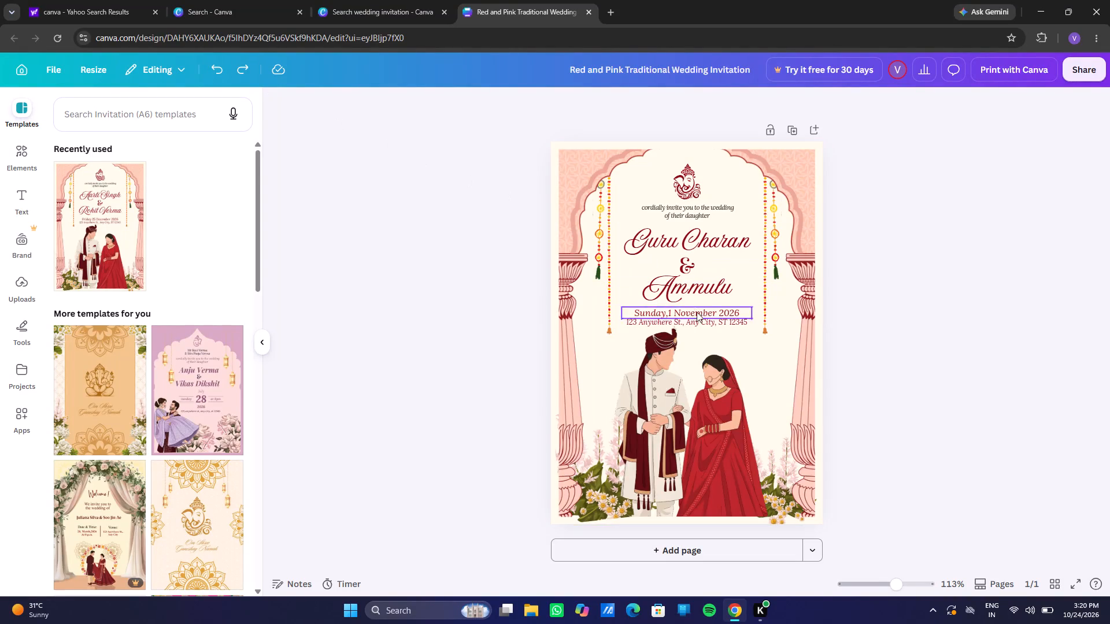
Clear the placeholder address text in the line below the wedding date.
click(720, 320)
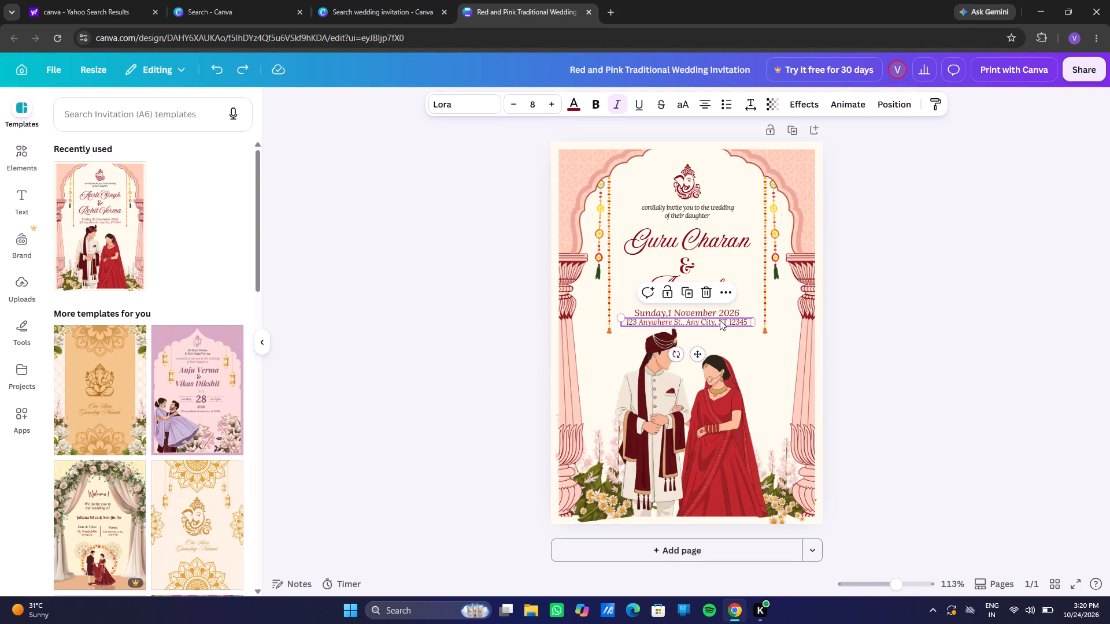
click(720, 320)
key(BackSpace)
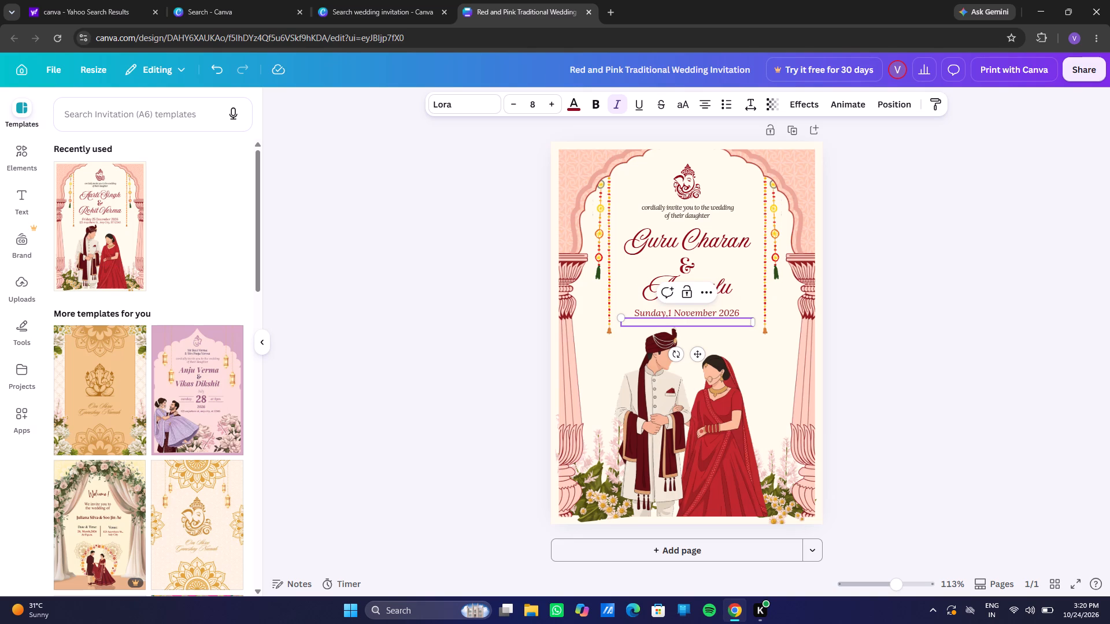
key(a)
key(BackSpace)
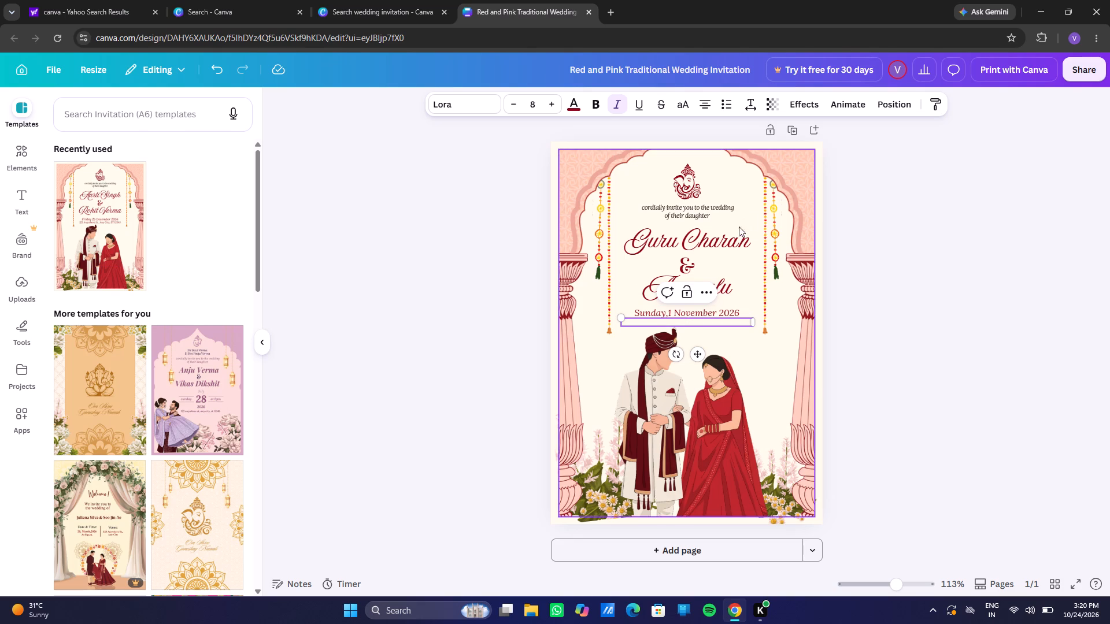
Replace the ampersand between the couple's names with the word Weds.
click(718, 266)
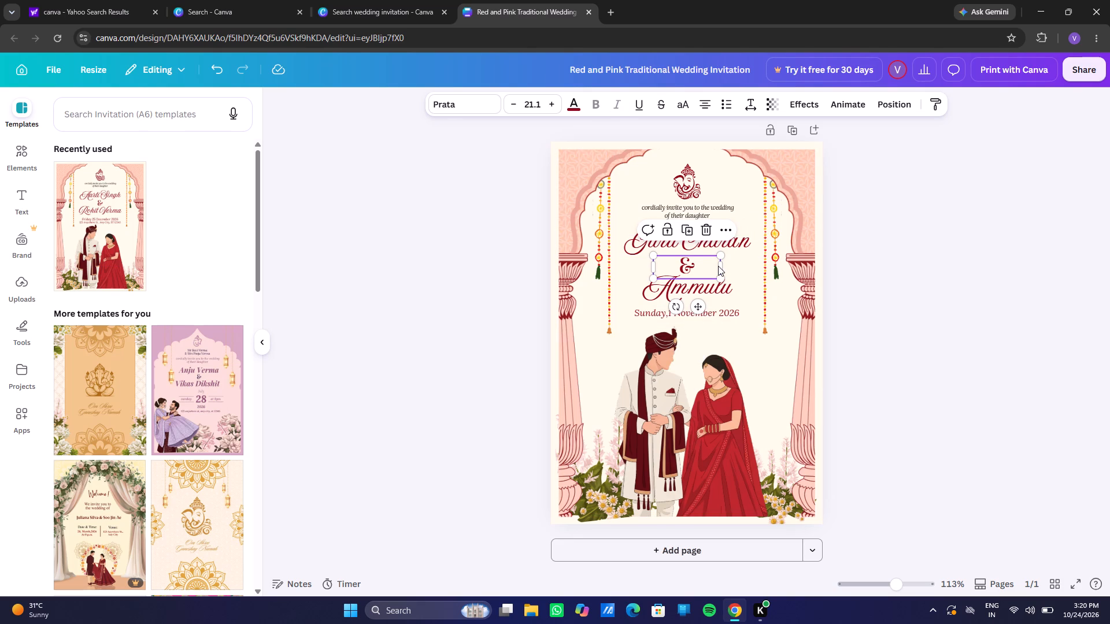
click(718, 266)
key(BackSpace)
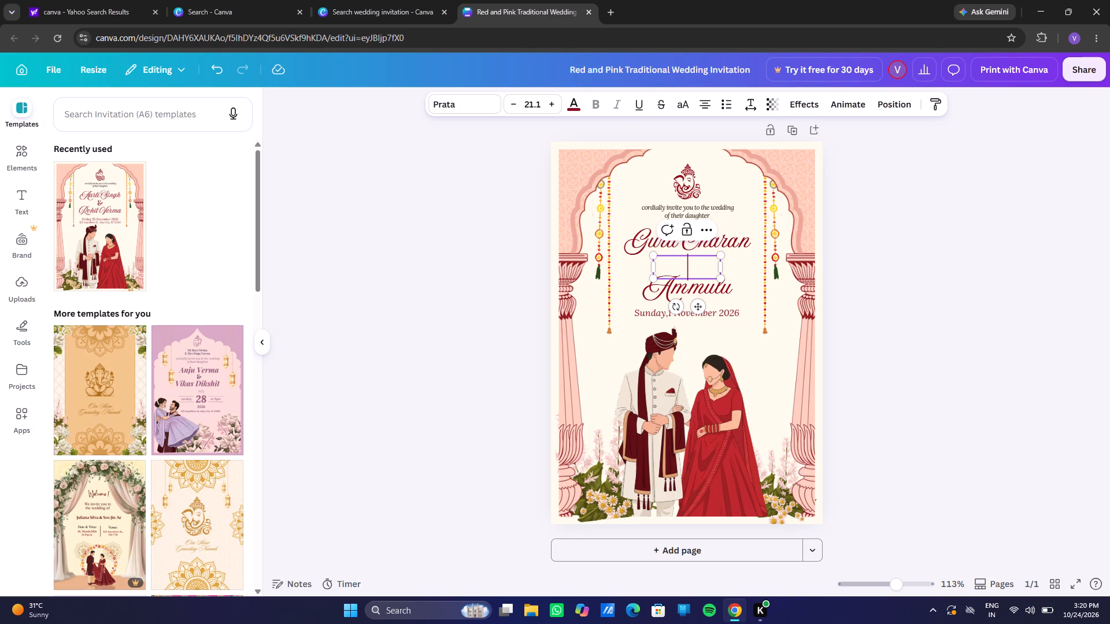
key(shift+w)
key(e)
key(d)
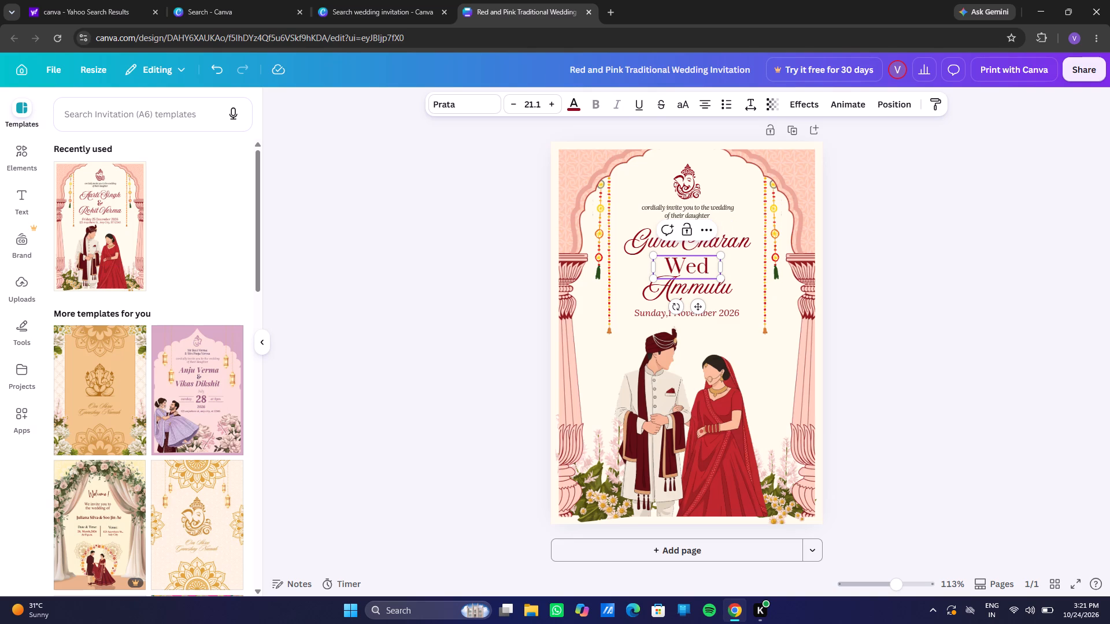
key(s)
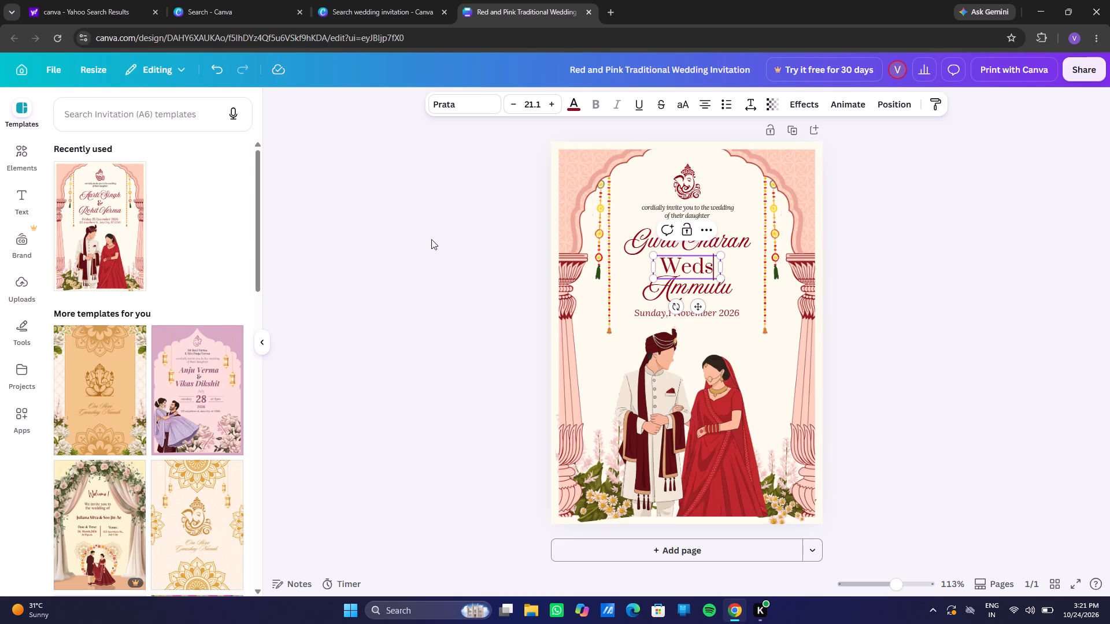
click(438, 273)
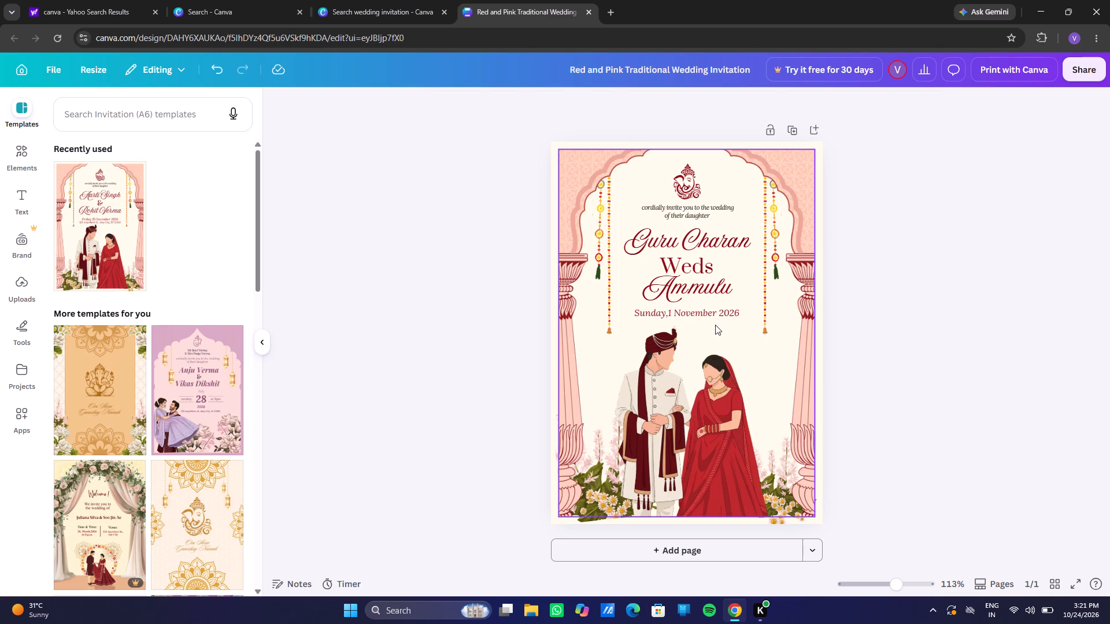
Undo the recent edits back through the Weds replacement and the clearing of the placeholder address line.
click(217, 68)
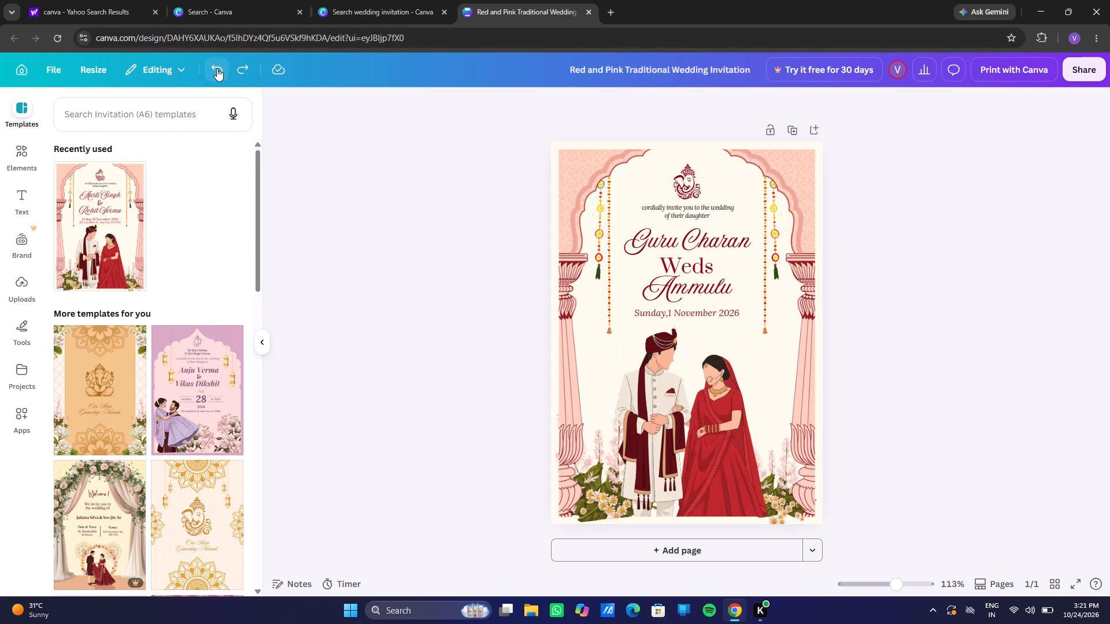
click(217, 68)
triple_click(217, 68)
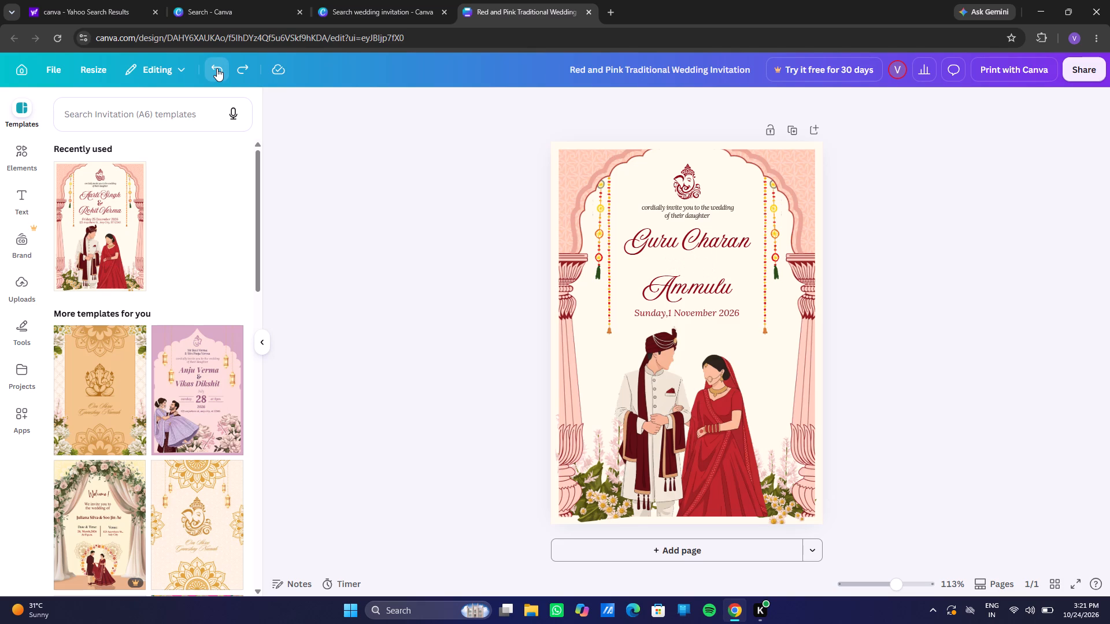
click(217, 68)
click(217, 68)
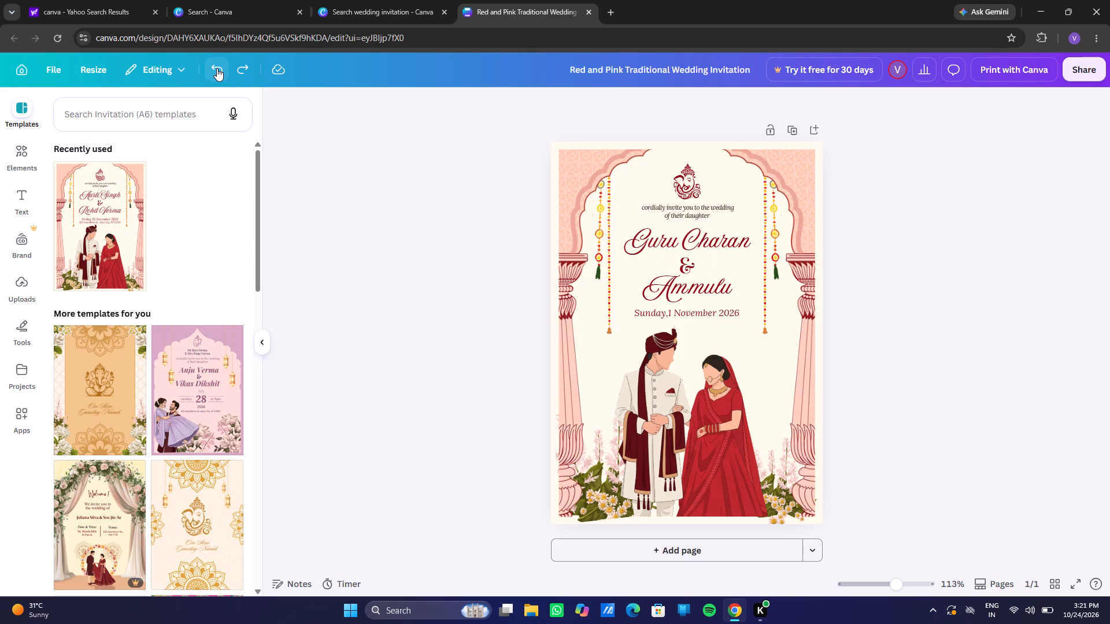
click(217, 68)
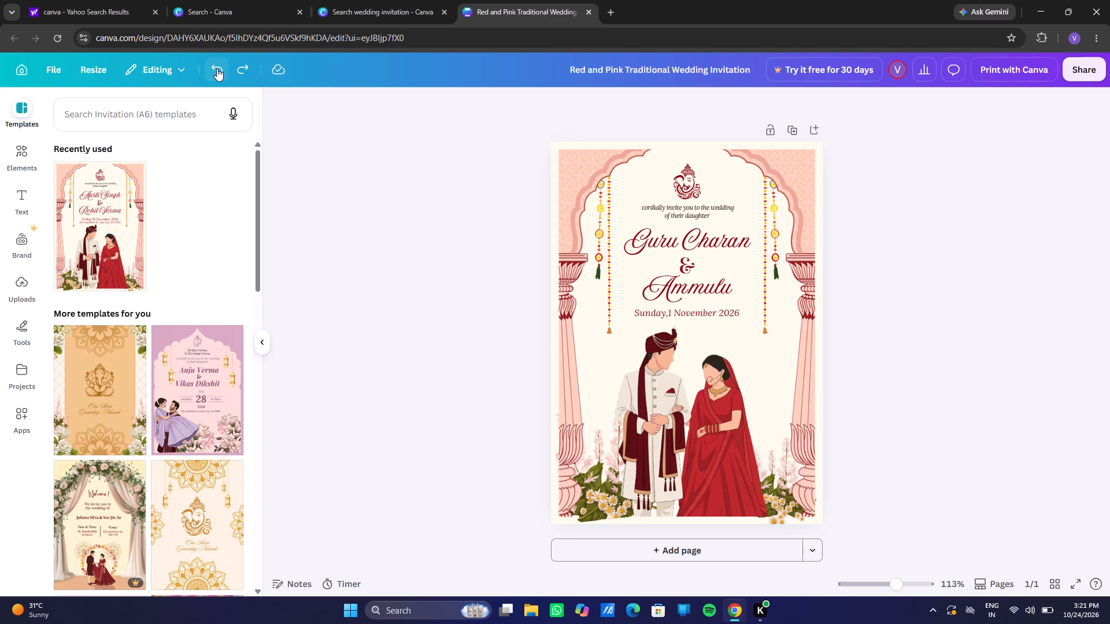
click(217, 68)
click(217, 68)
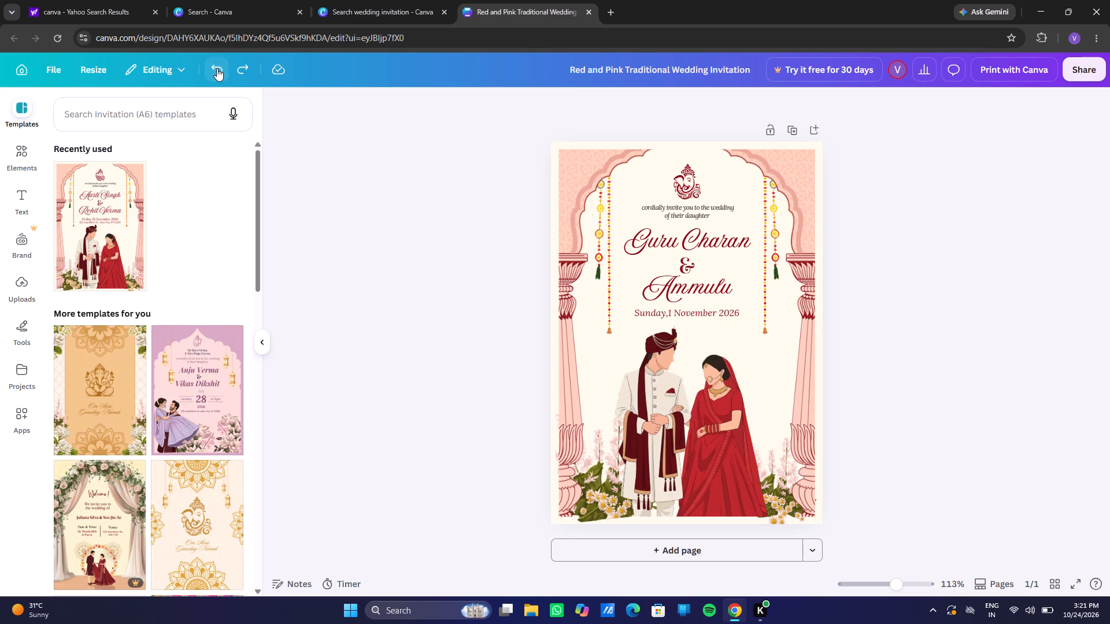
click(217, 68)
Replace the ampersand between the couple's names with Weds, capitalising only the first letter.
click(682, 264)
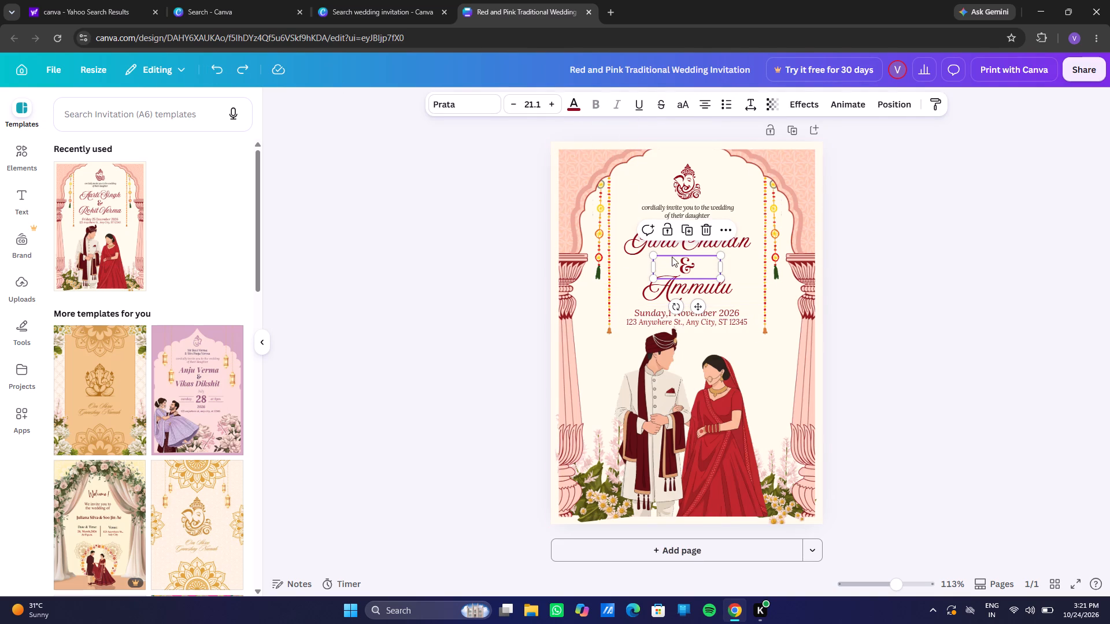
click(697, 266)
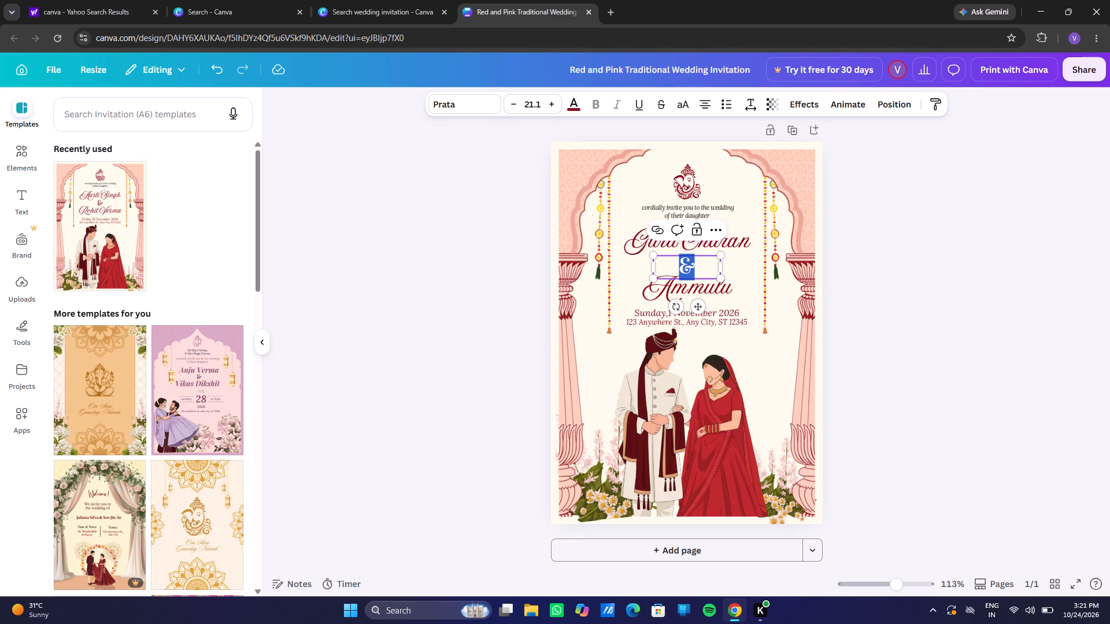
key(BackSpace)
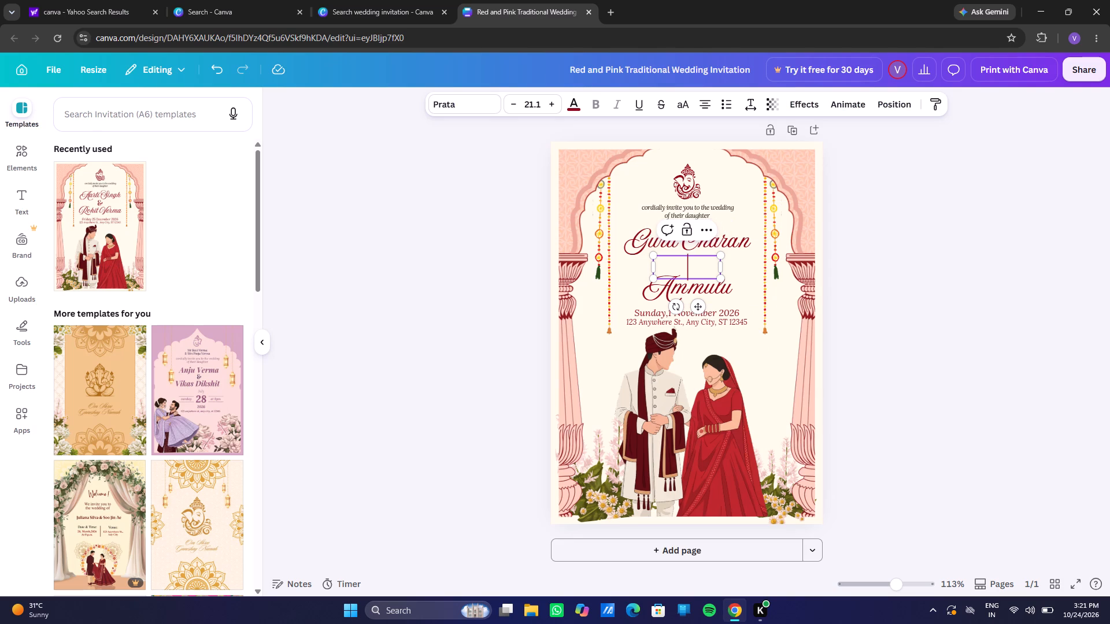
click(212, 64)
text(We)
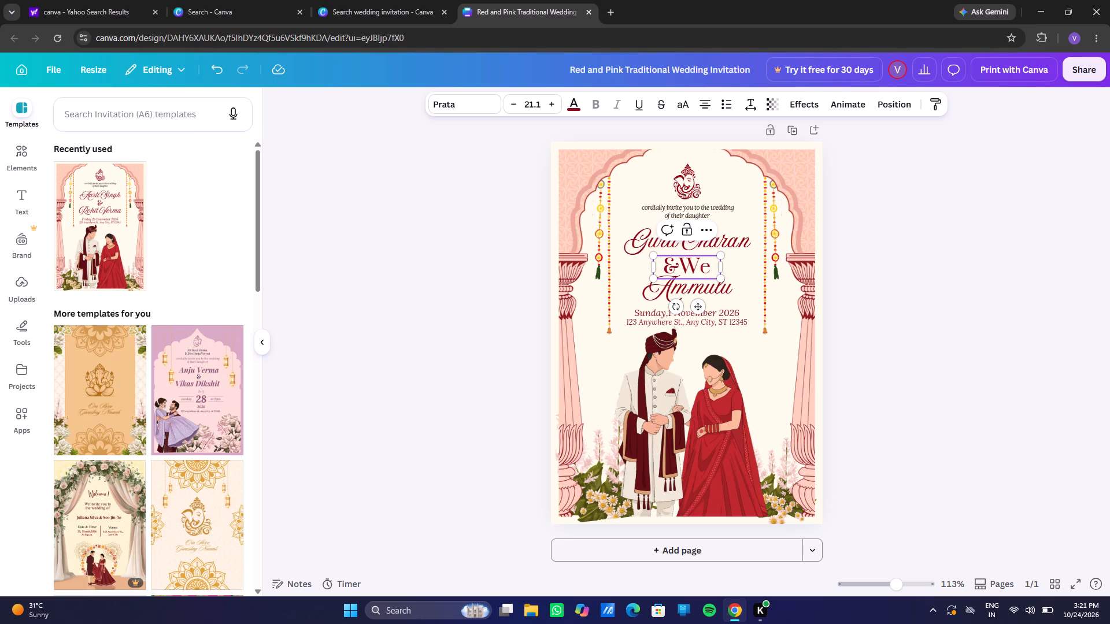
key(BackSpace)
key(BackSpace)
key(BackSpace)
text(WE)
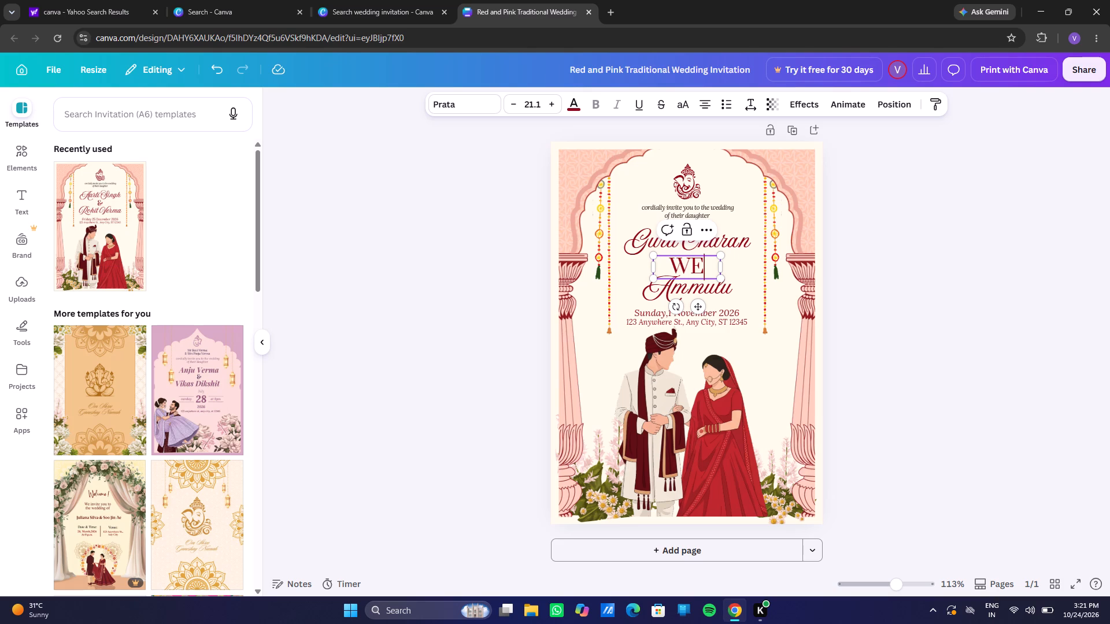
key(BackSpace)
key(e)
key(d)
key(s)
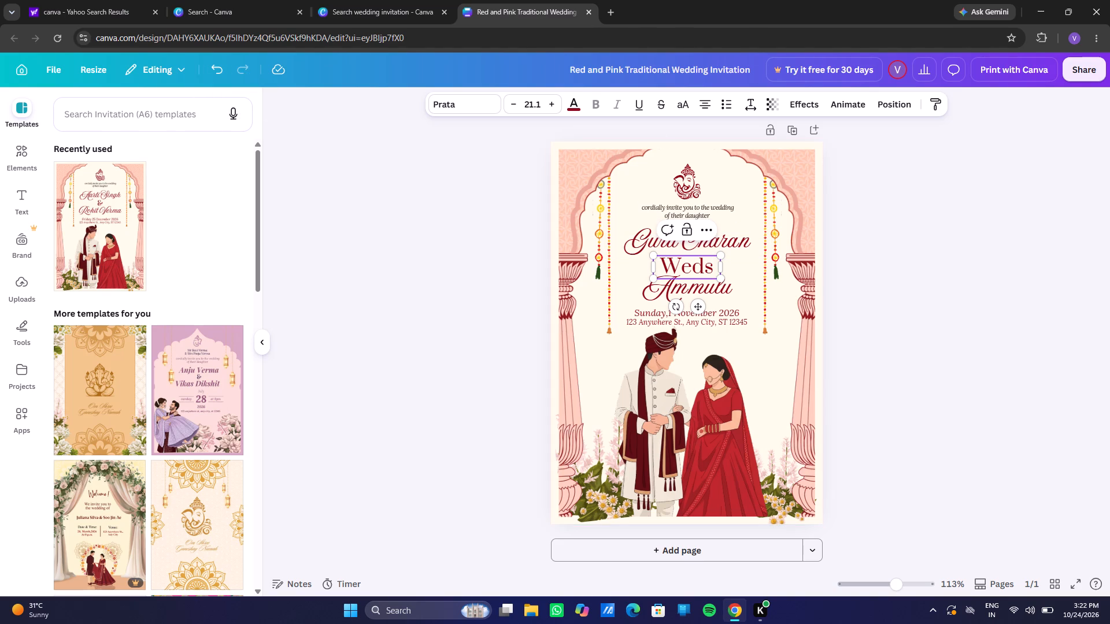
Change the font of the word Weds between the couple's names to Amoresa.
click(655, 269)
drag(655, 269, 694, 255)
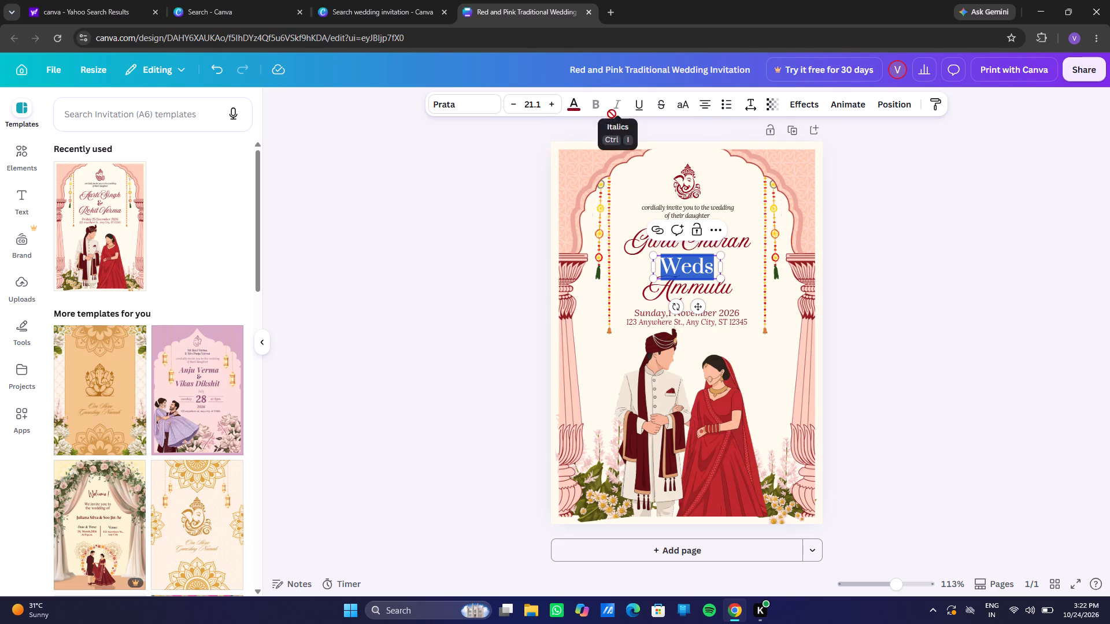
click(466, 103)
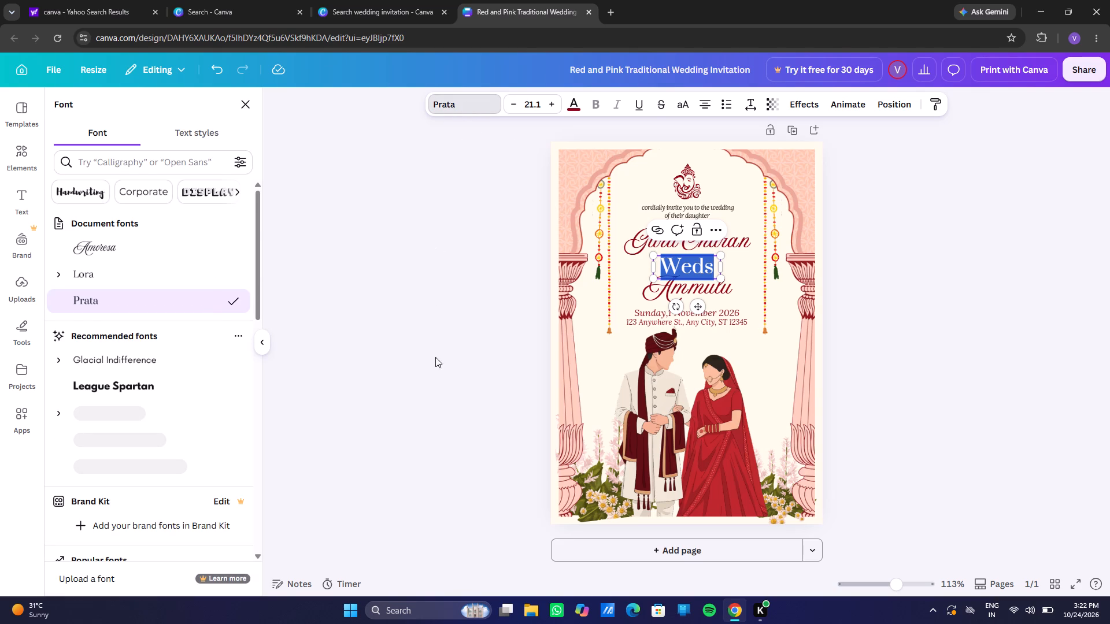
click(206, 251)
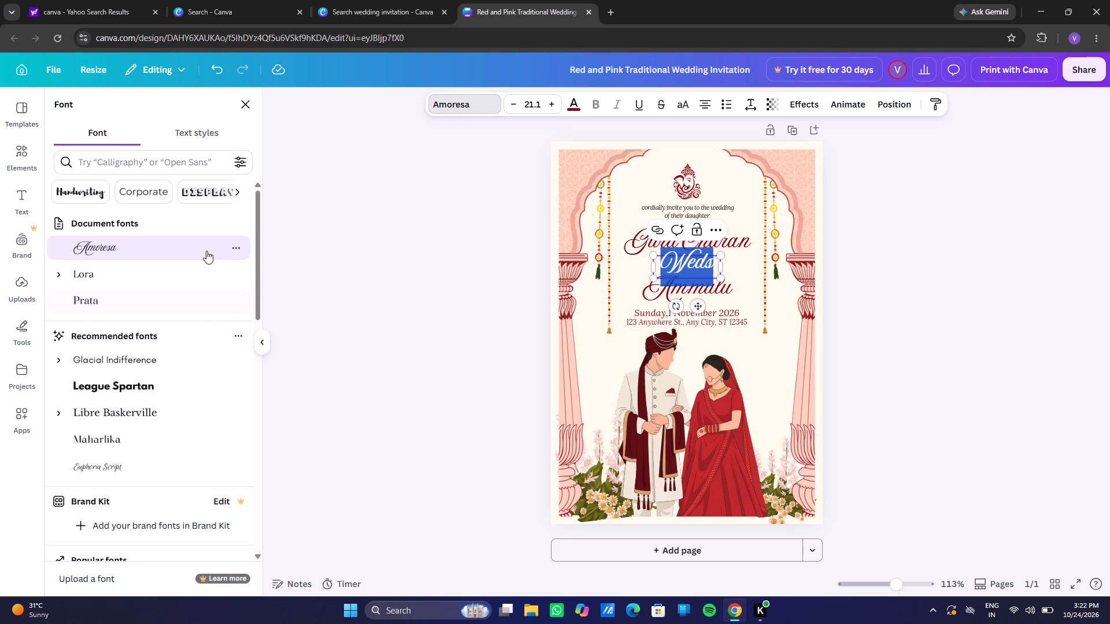
click(439, 336)
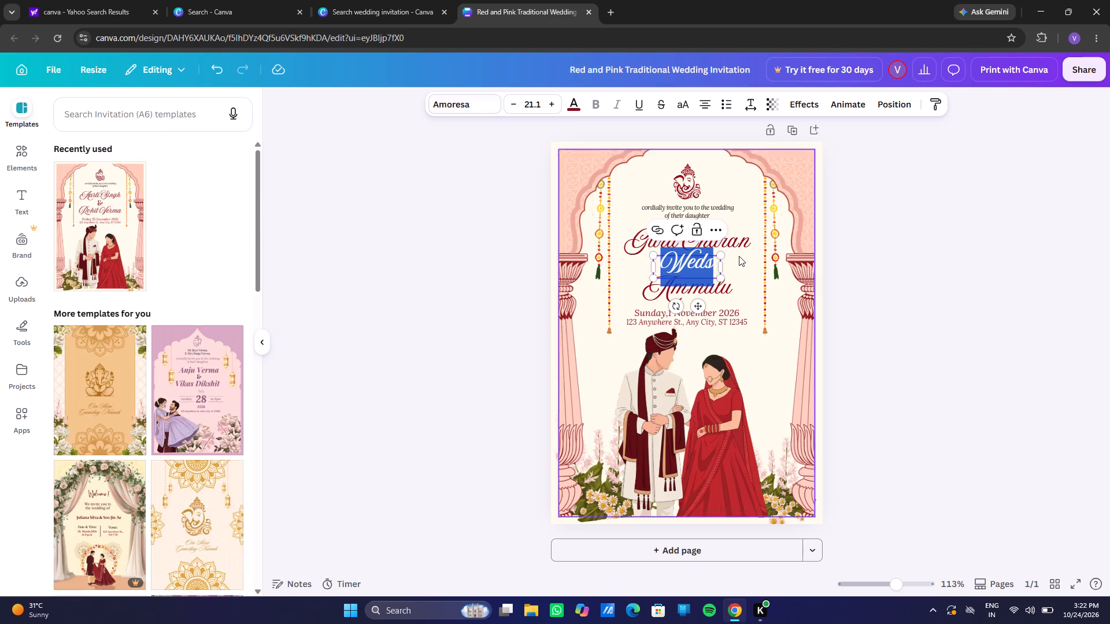
click(759, 304)
click(802, 351)
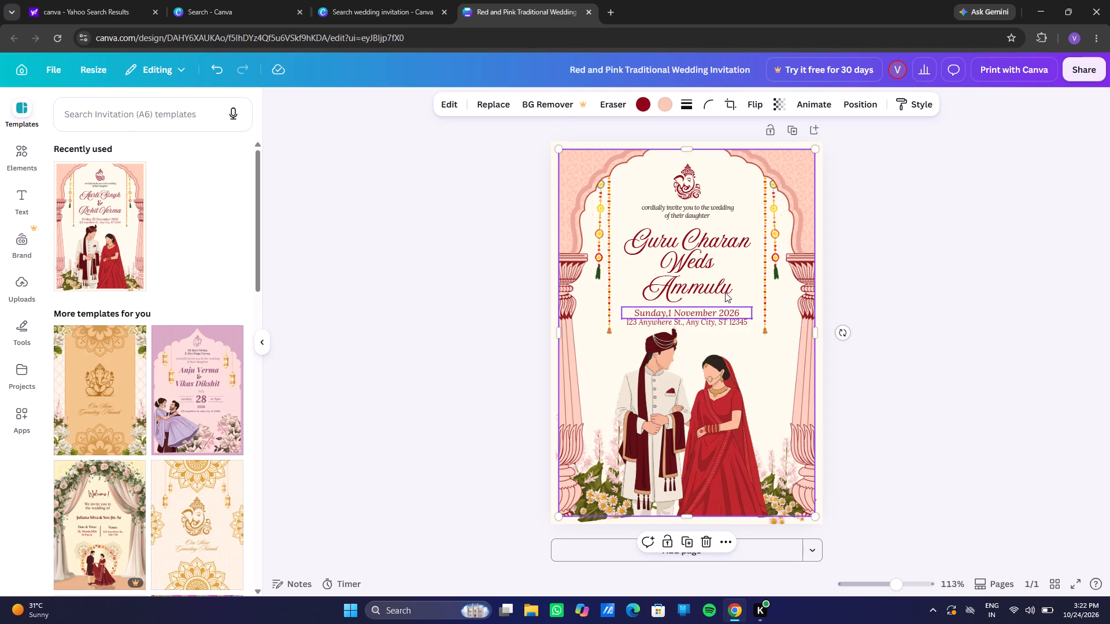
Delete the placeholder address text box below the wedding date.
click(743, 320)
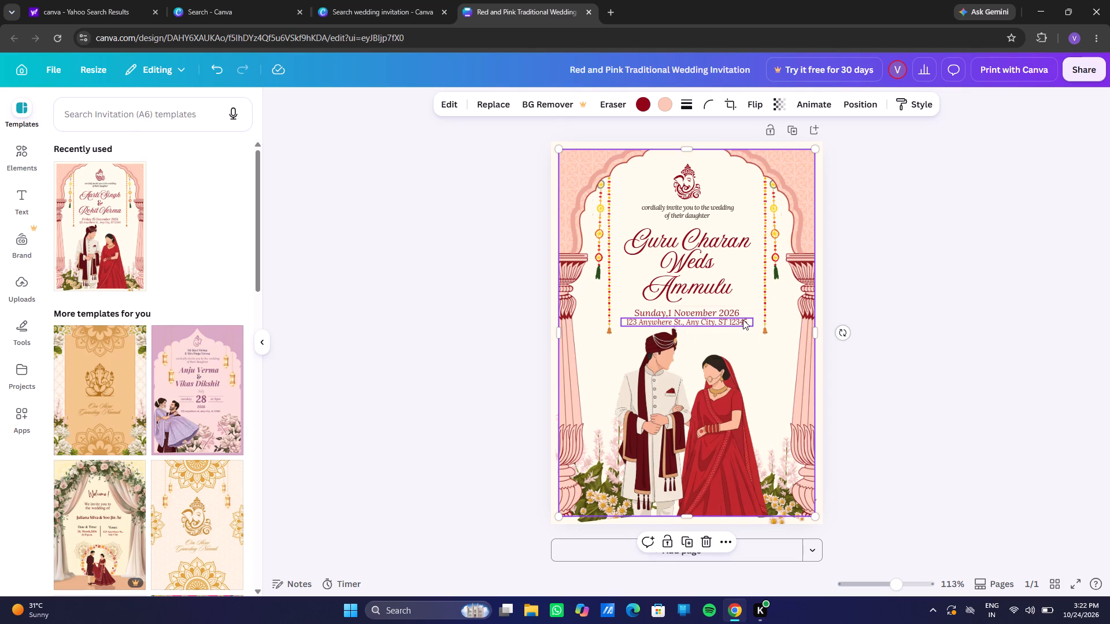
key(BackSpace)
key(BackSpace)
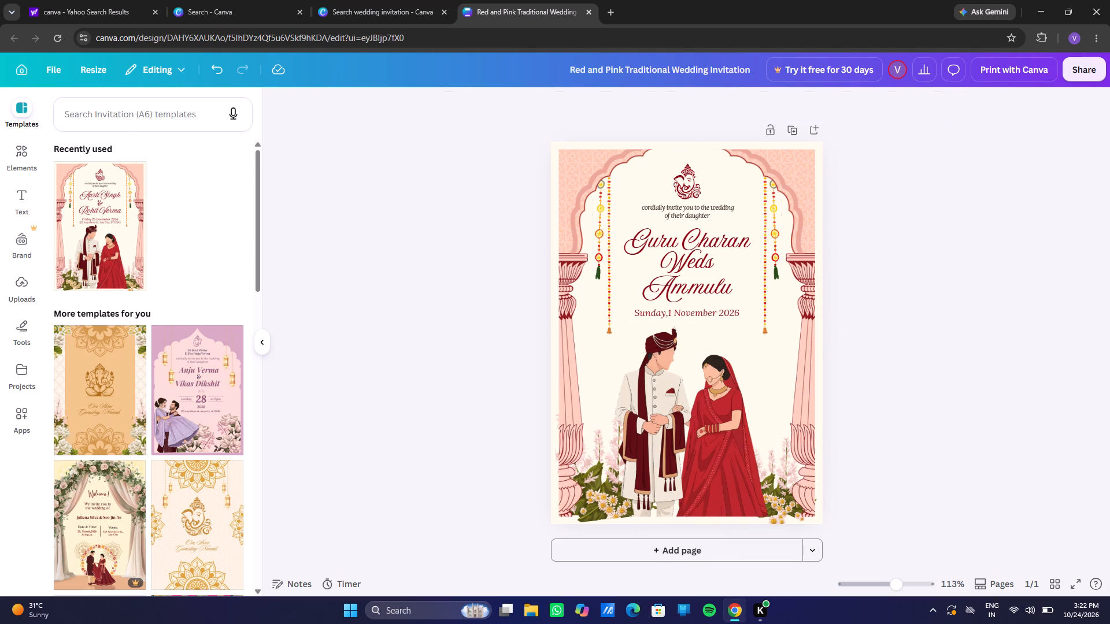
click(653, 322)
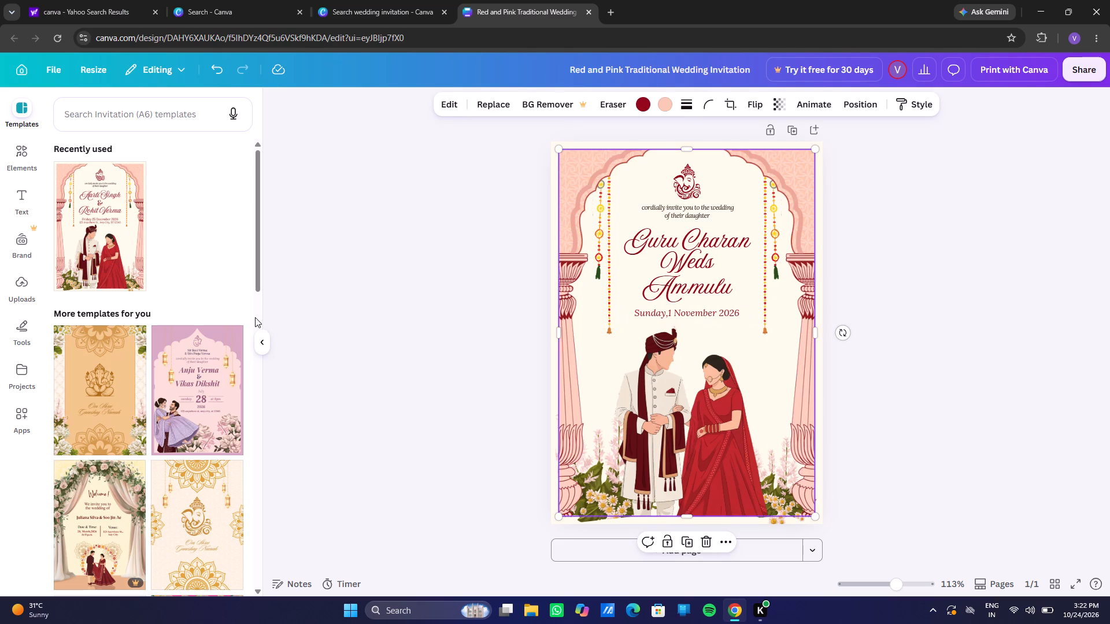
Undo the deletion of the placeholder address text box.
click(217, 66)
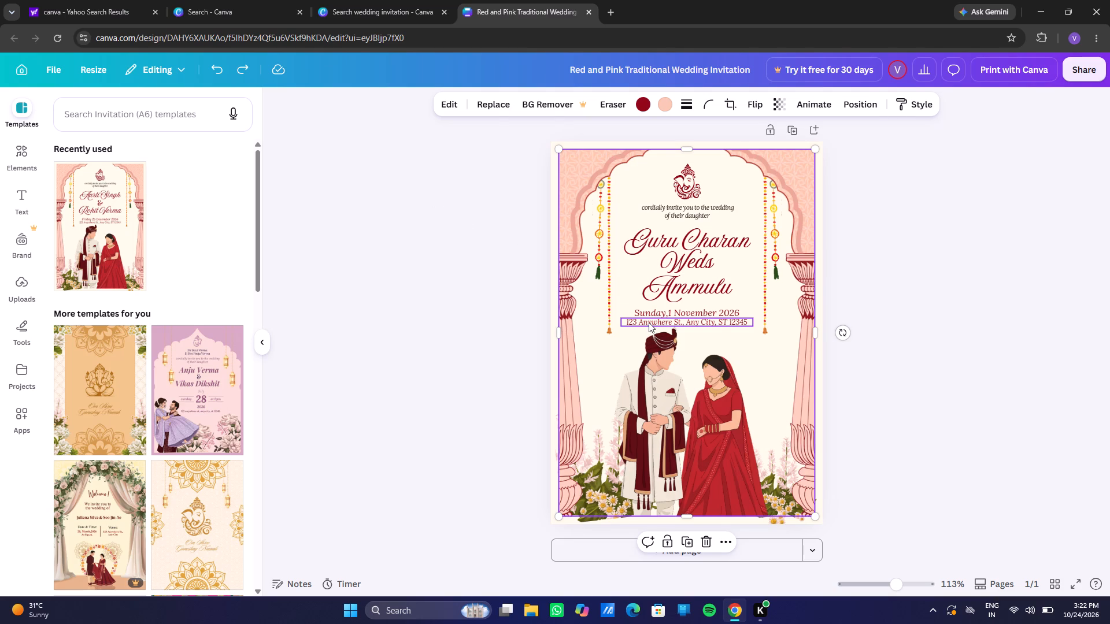
Replace the placeholder address text below the wedding date with the venue name Arya Convention Hall.
click(649, 322)
click(649, 322)
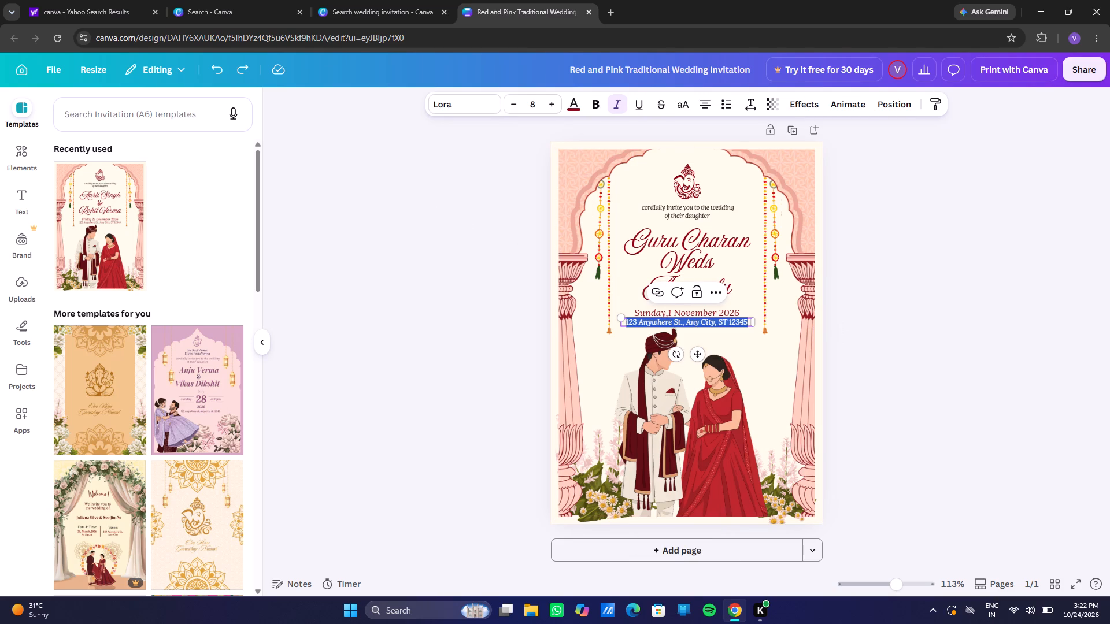
key(BackSpace)
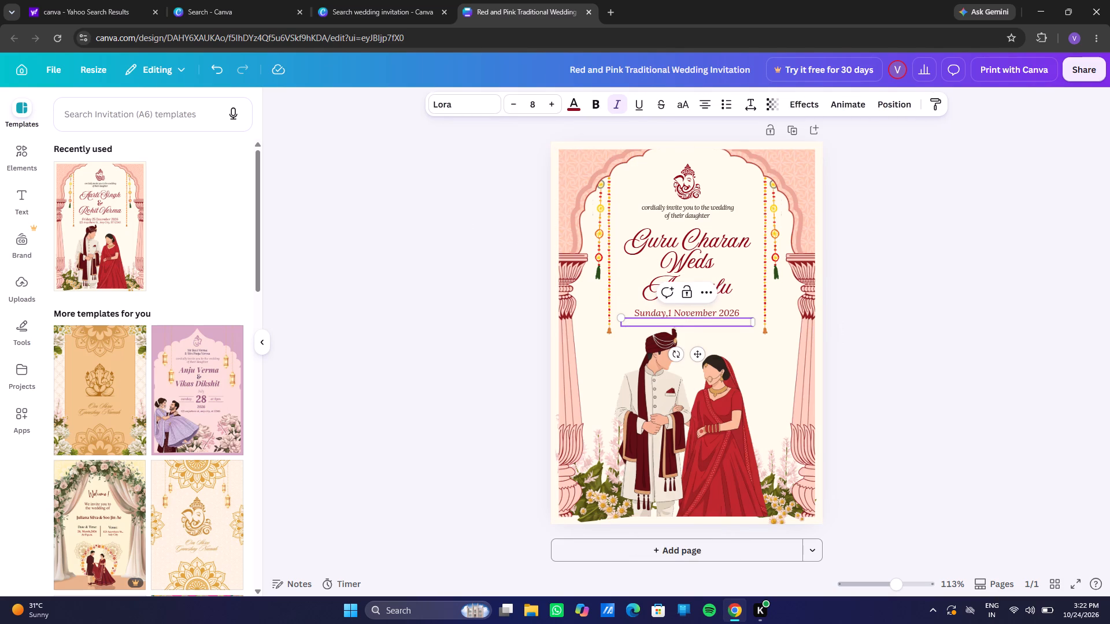
text(Ar)
text(ya)
key(space)
key(c)
key(BackSpace)
key(shift+c)
key(o)
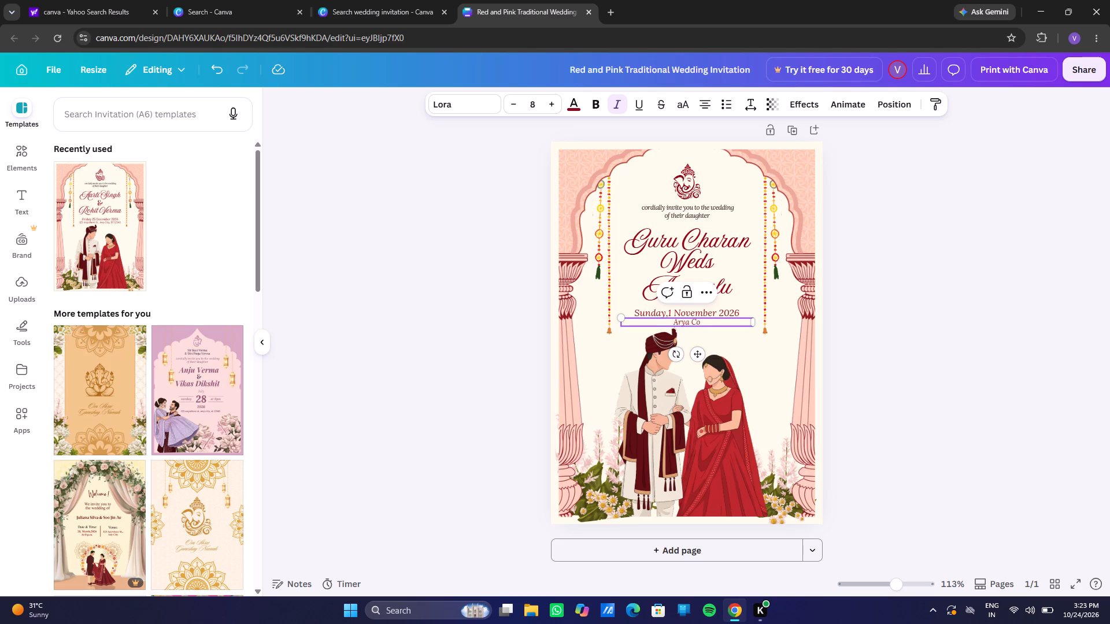
key(n)
key(v)
key(e)
key(n)
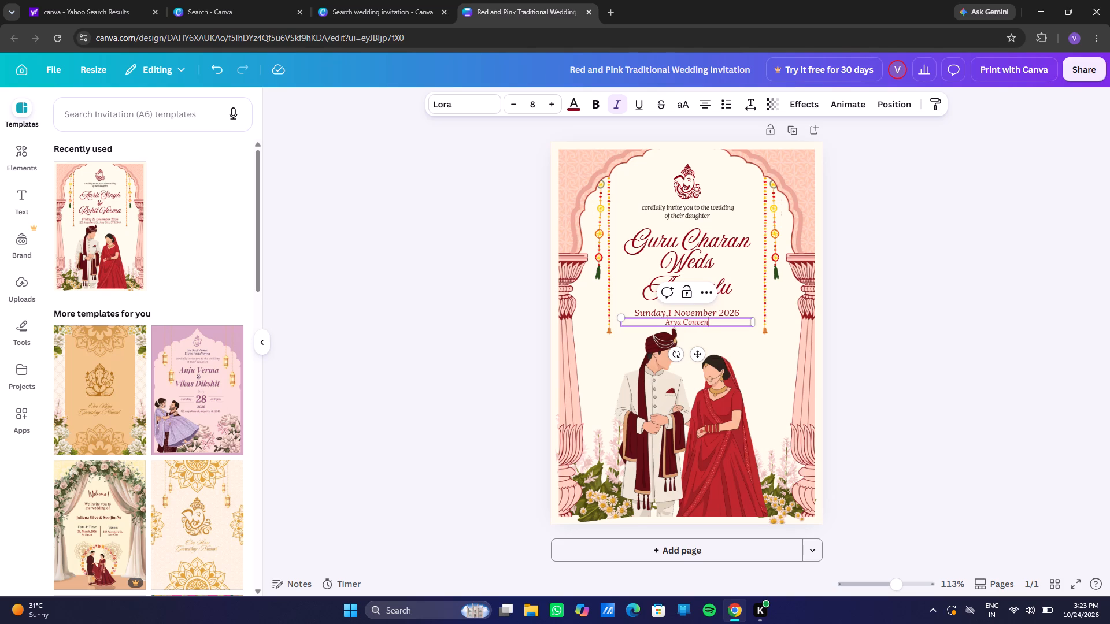
text(ti)
text(on)
key(space)
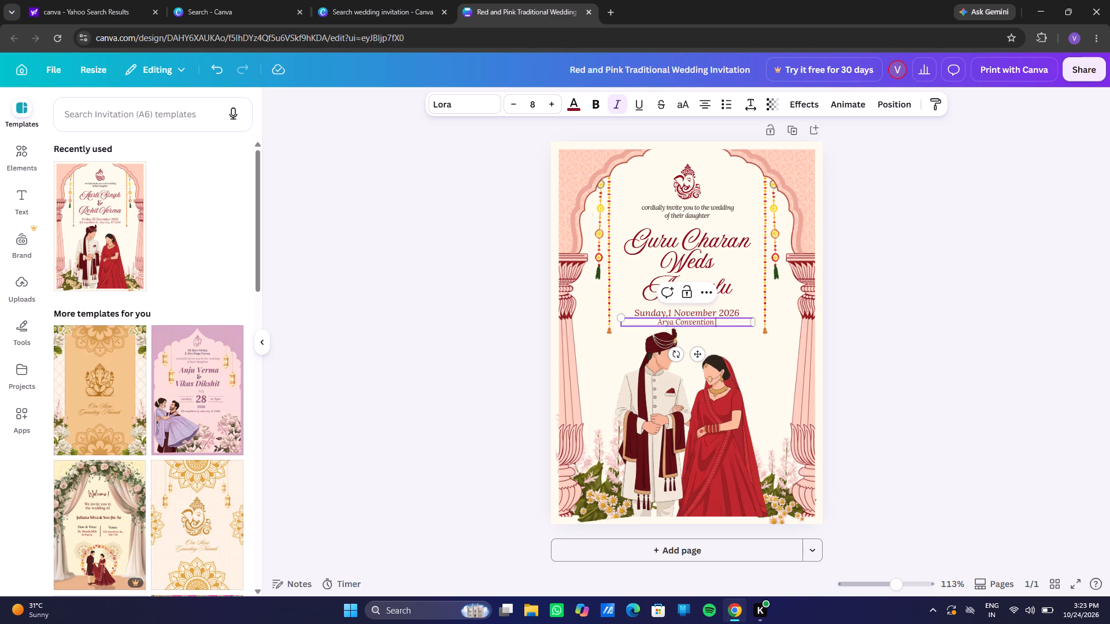
key(shift+a)
key(BackSpace)
key(shift+h)
key(a)
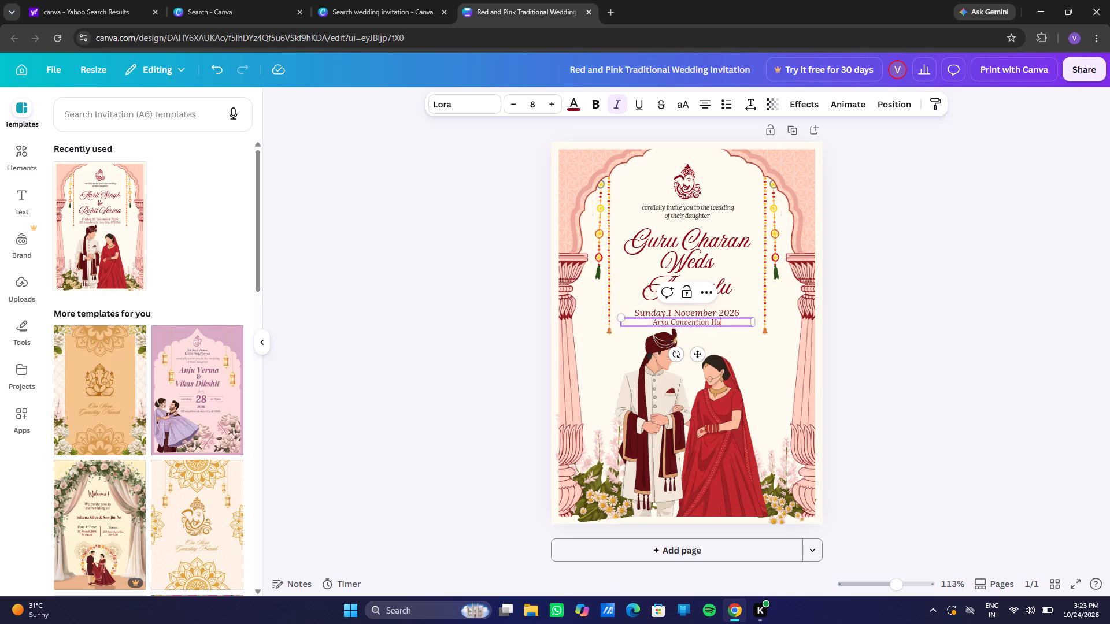
text(ll)
Add a comma and the city abbreviation HYD after Arya Convention Hall in the venue line.
key(space)
key(semicolon)
key(BackSpace)
key(BackSpace)
key(semicolon)
key(space)
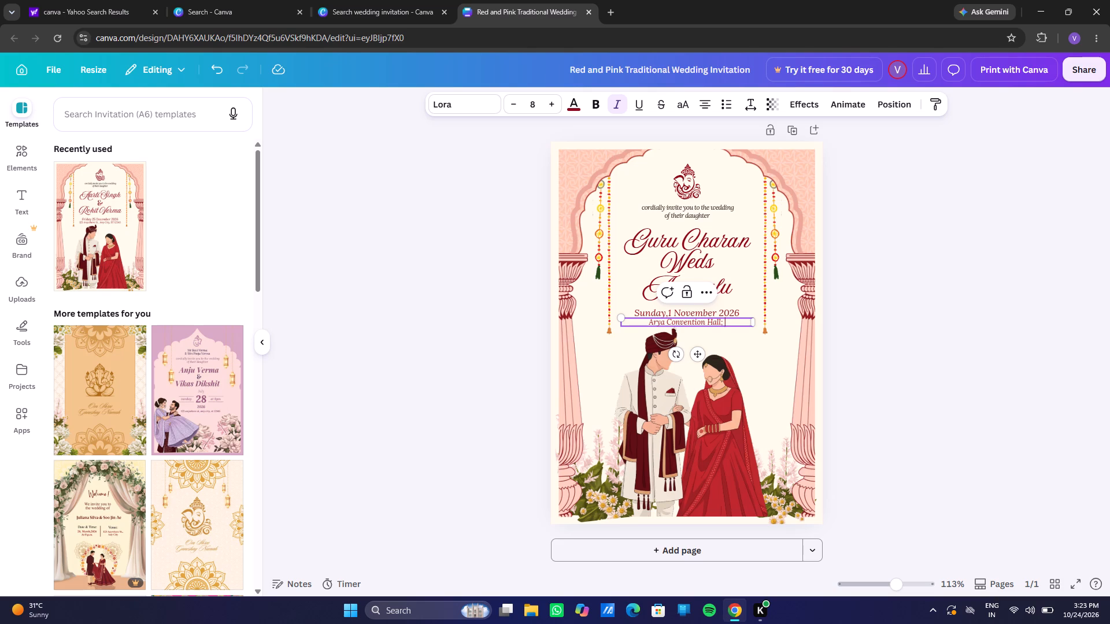
key(BackSpace)
key(BackSpace)
key(comma)
key(space)
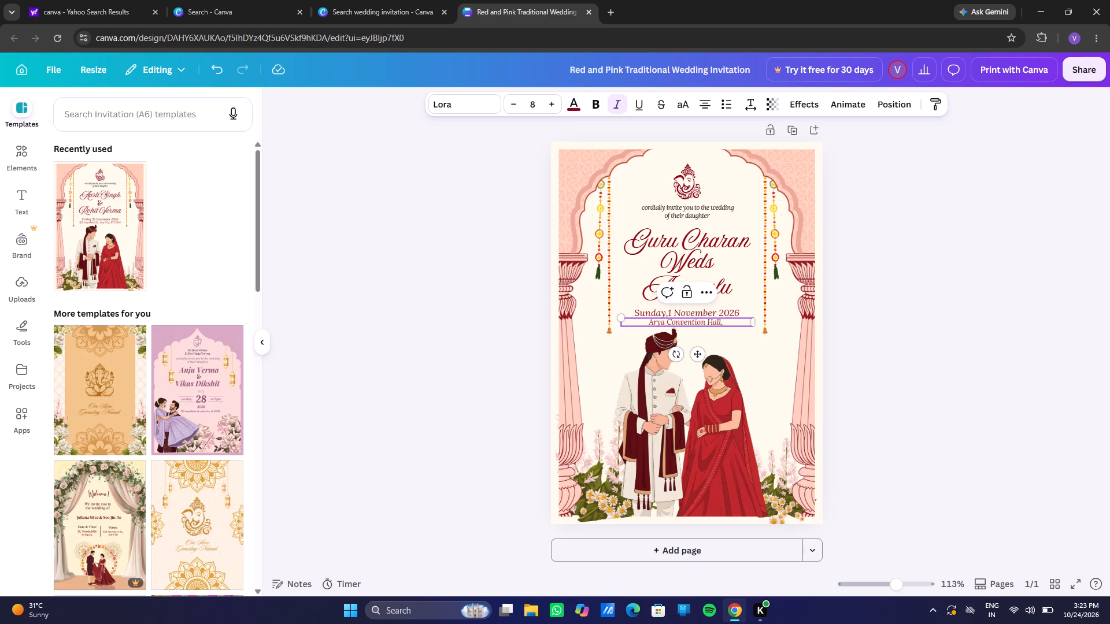
text(HYD)
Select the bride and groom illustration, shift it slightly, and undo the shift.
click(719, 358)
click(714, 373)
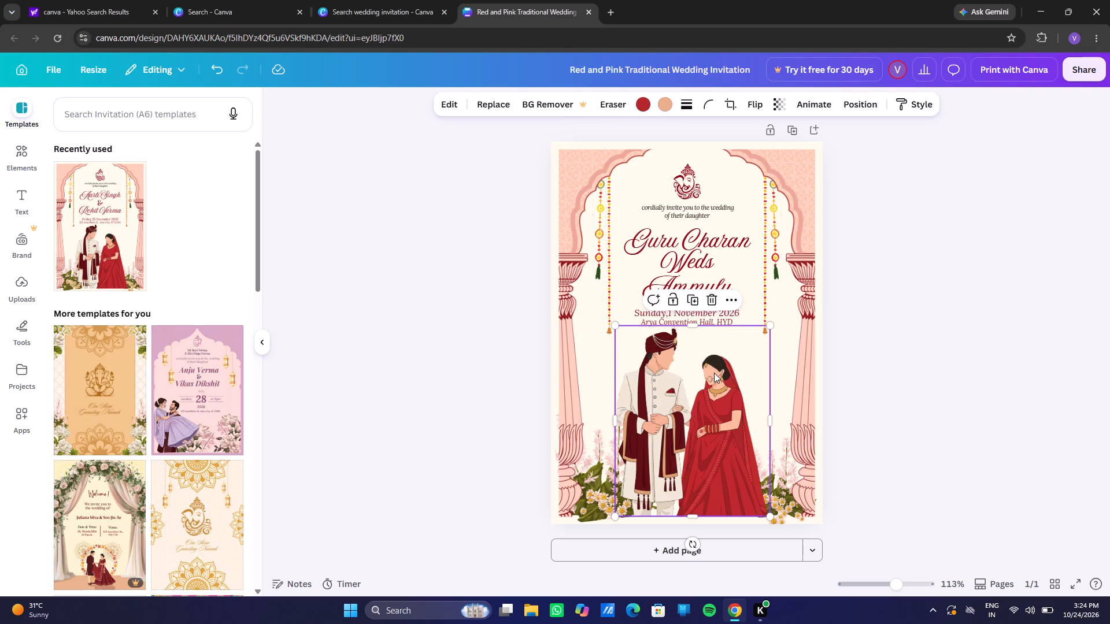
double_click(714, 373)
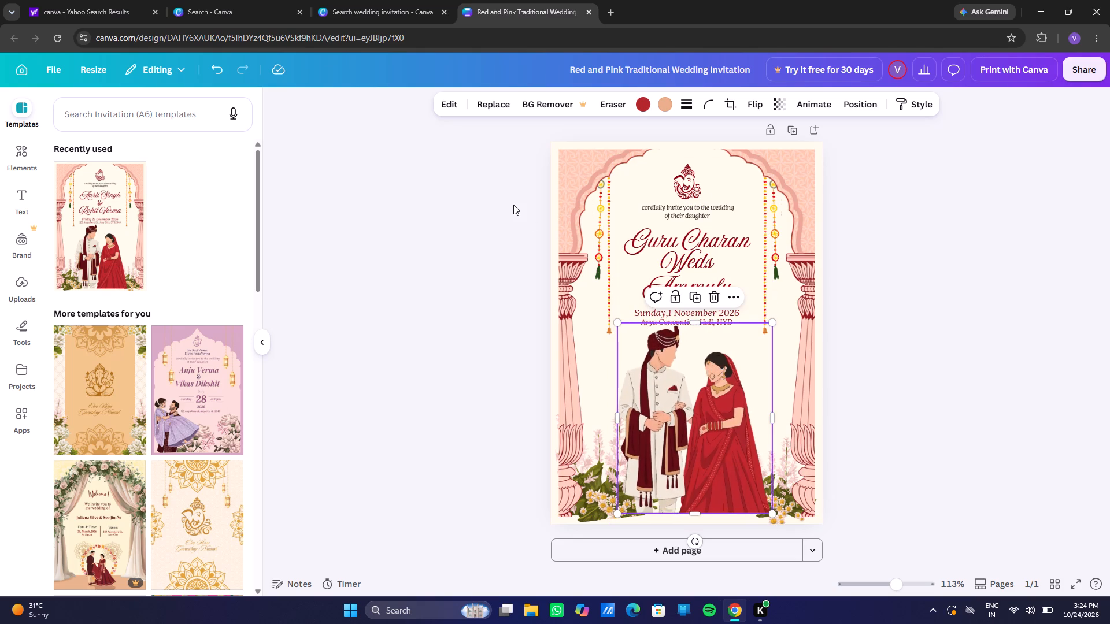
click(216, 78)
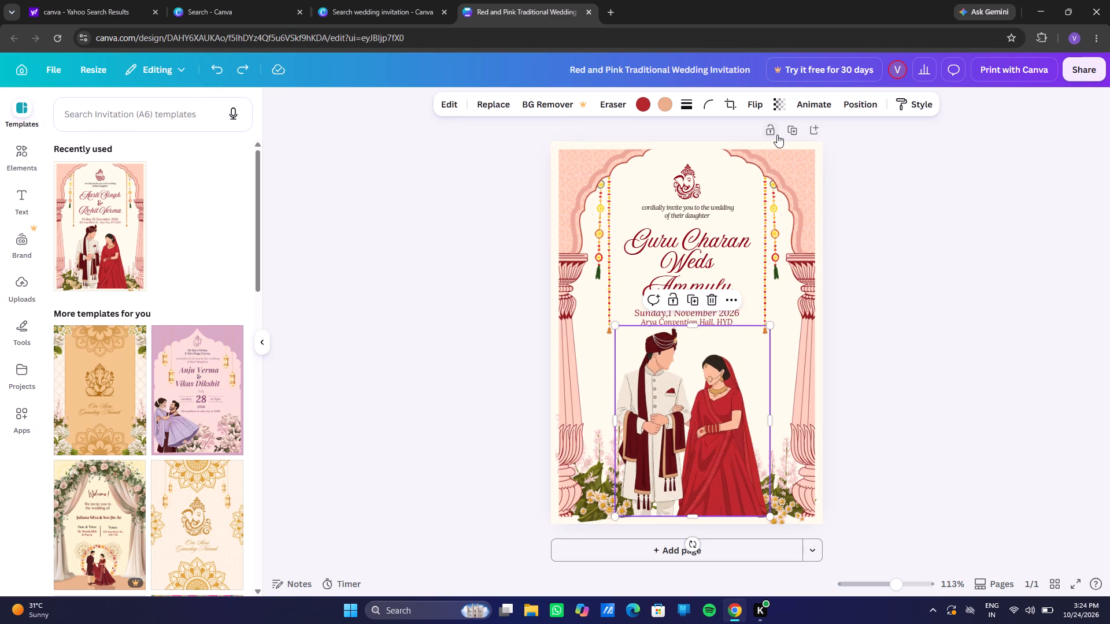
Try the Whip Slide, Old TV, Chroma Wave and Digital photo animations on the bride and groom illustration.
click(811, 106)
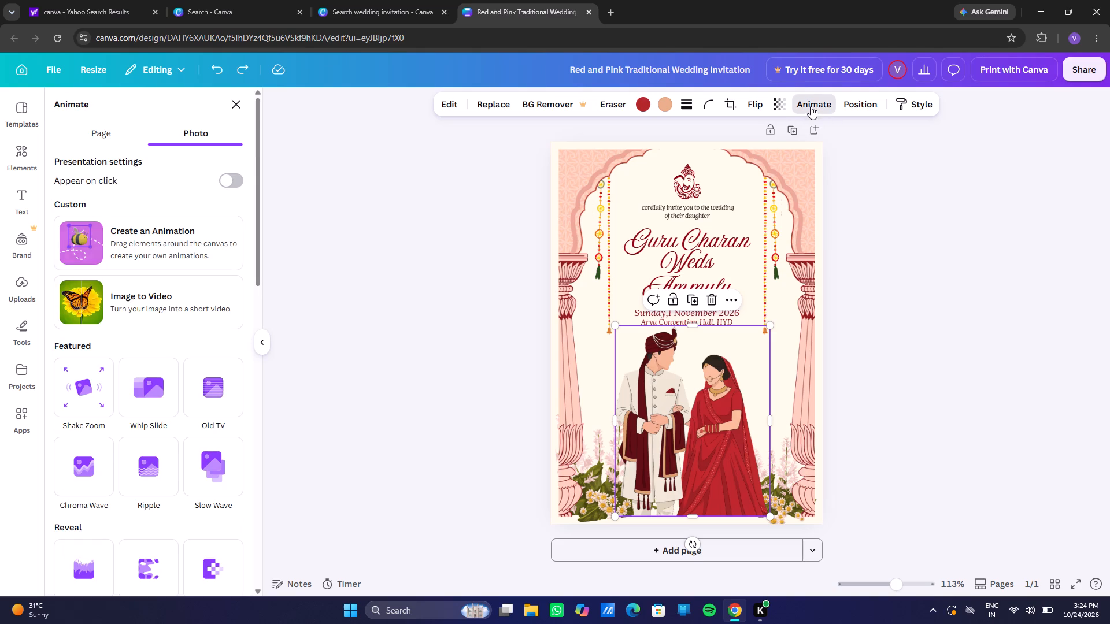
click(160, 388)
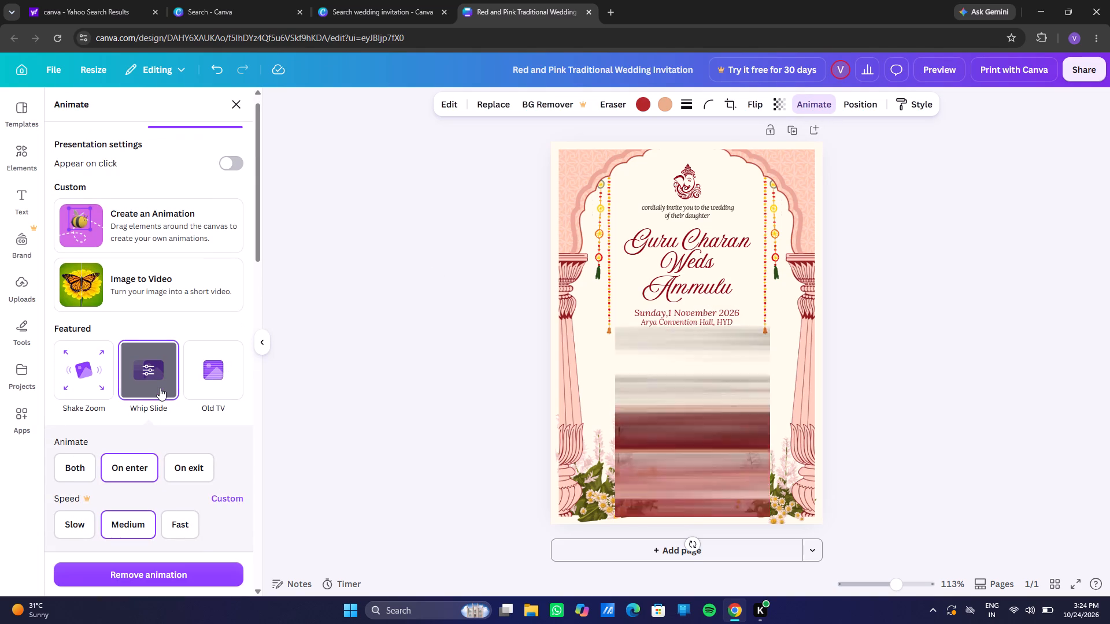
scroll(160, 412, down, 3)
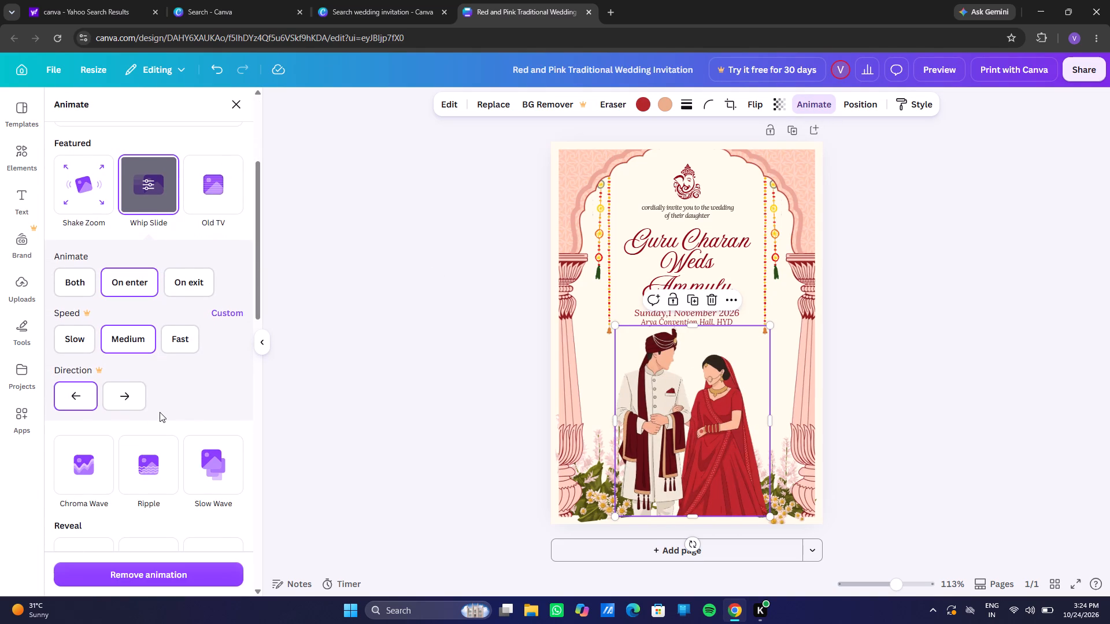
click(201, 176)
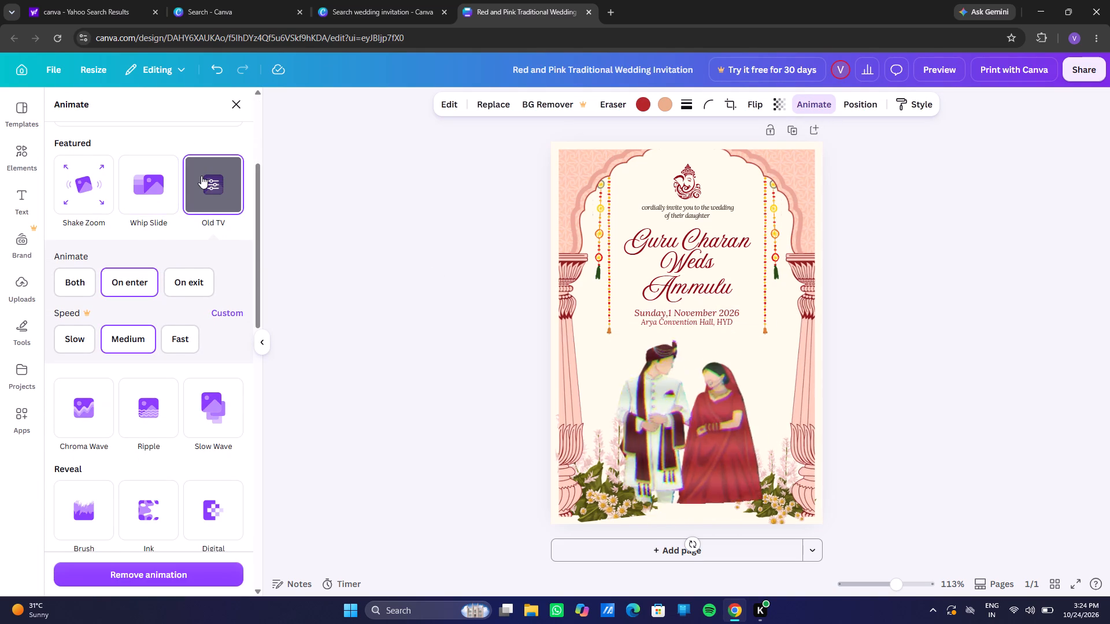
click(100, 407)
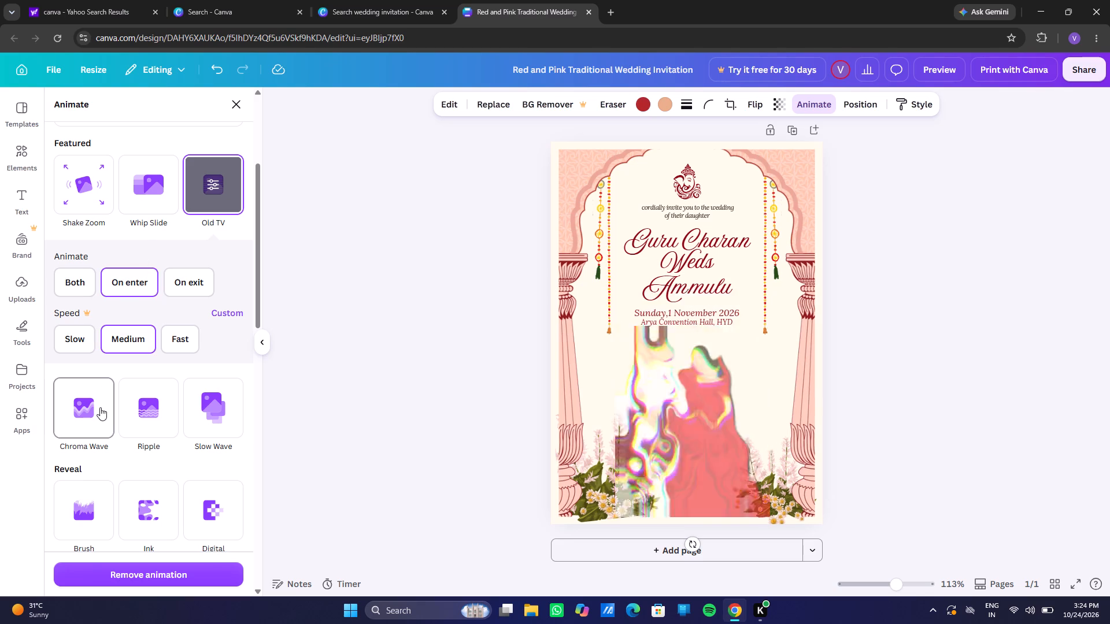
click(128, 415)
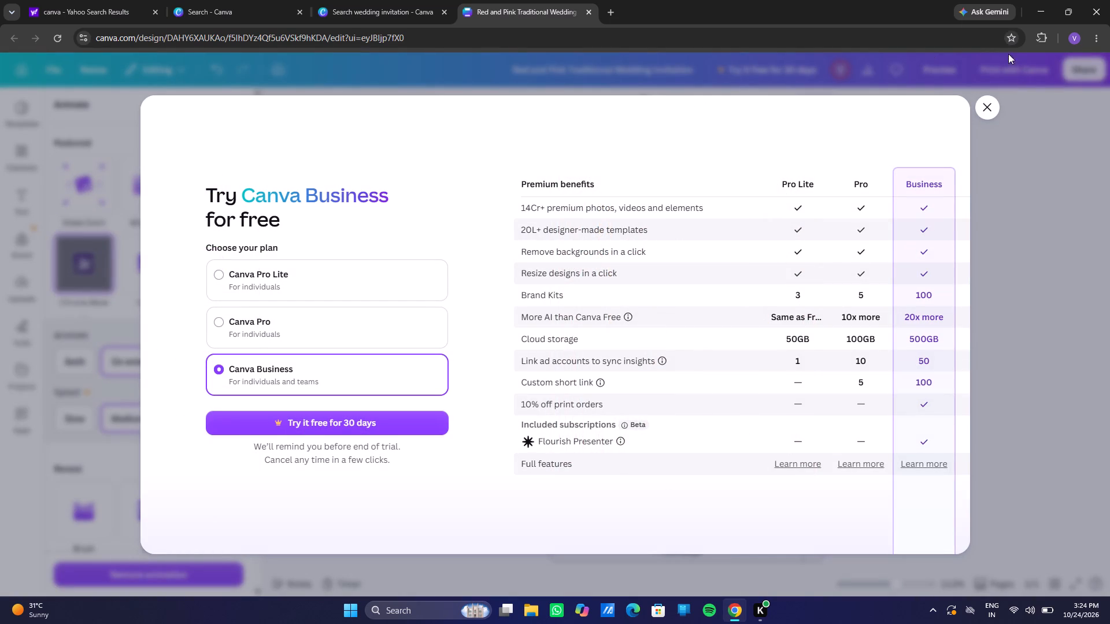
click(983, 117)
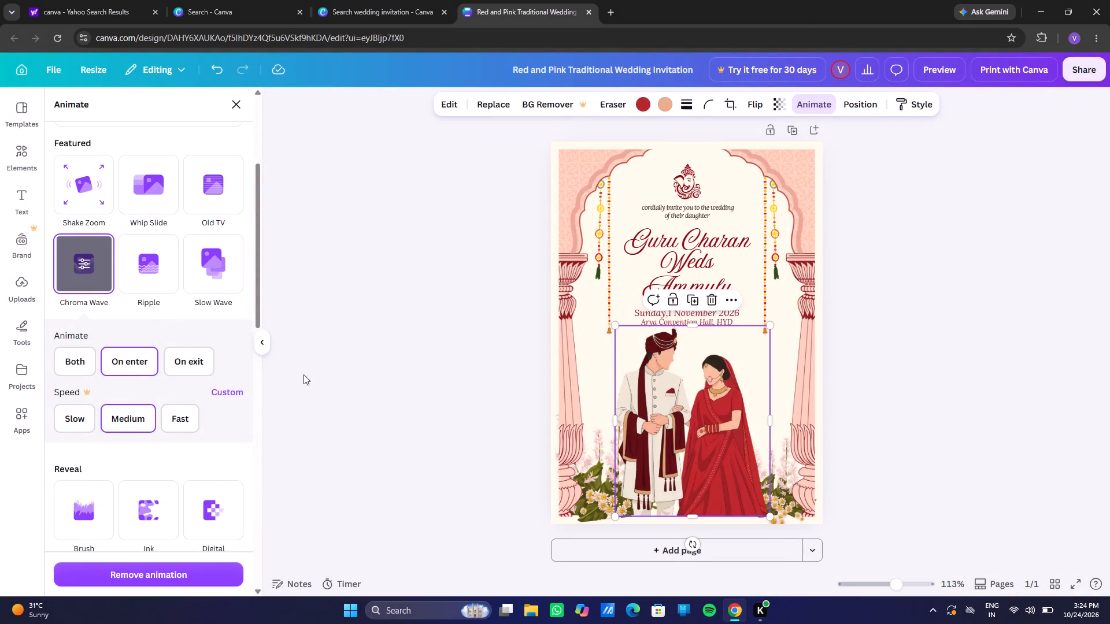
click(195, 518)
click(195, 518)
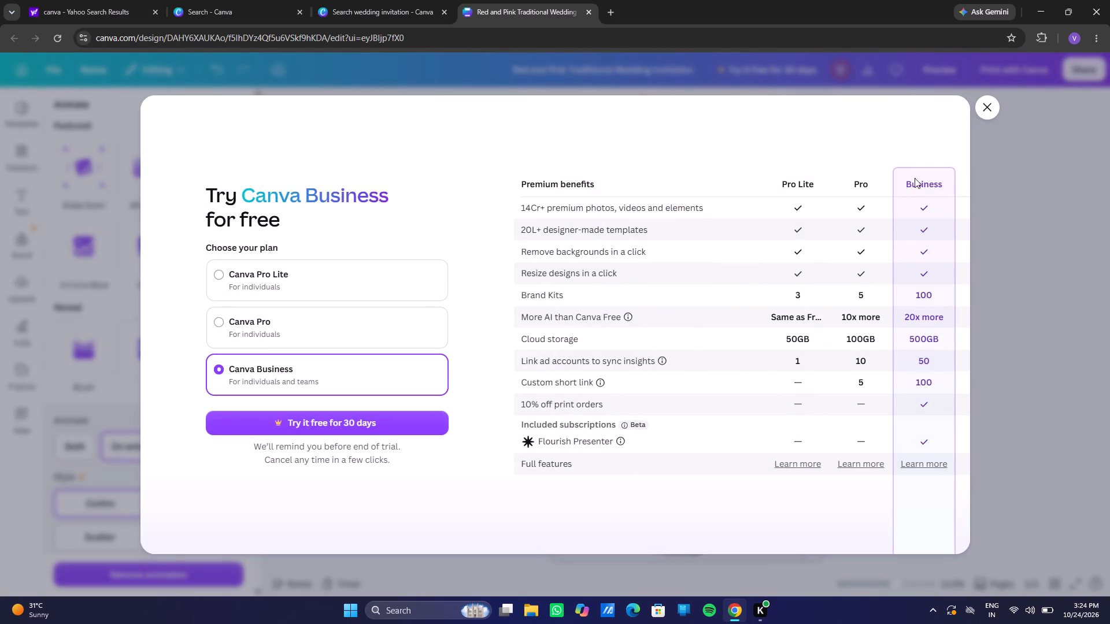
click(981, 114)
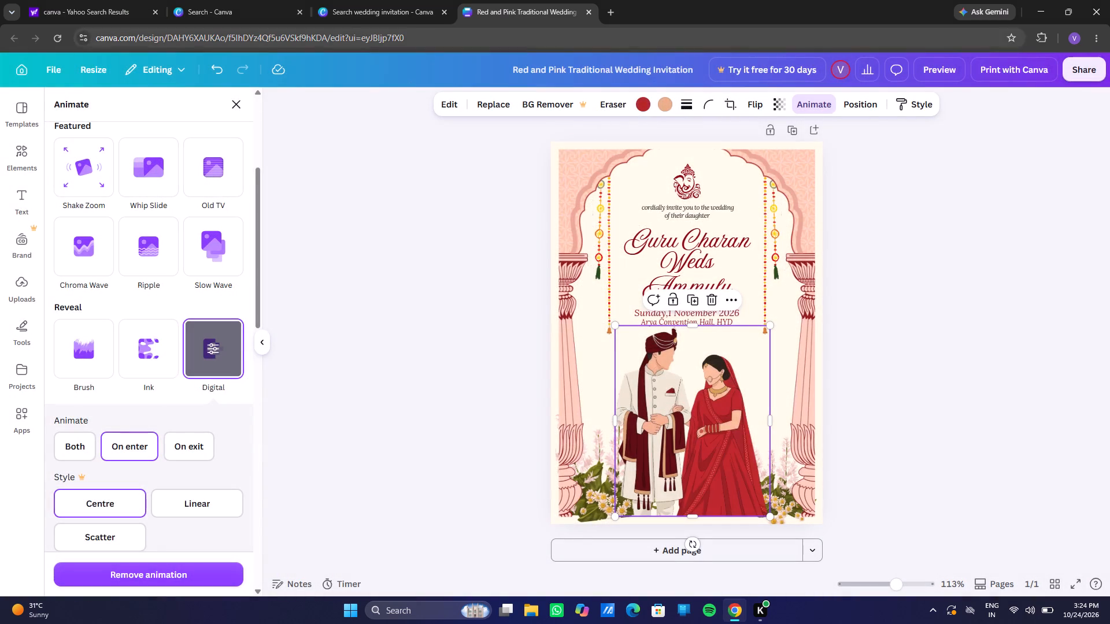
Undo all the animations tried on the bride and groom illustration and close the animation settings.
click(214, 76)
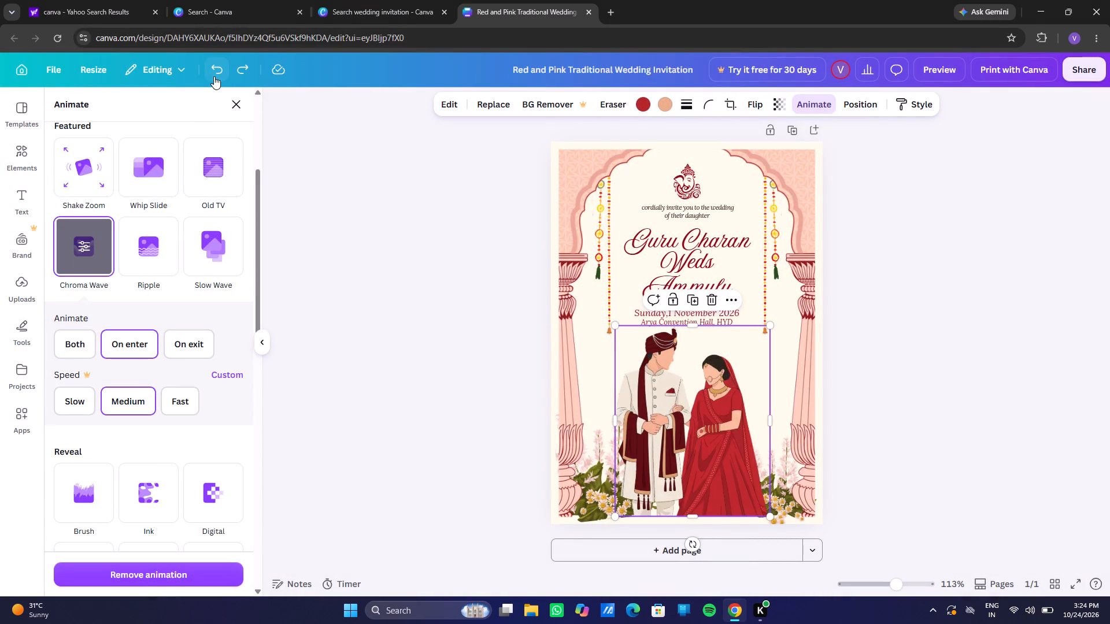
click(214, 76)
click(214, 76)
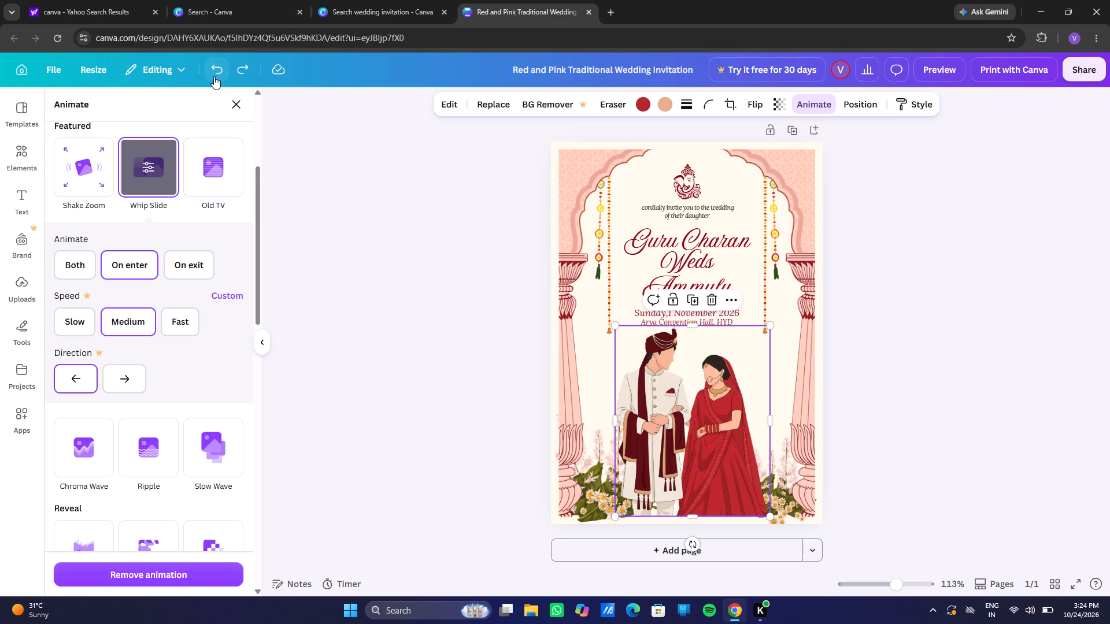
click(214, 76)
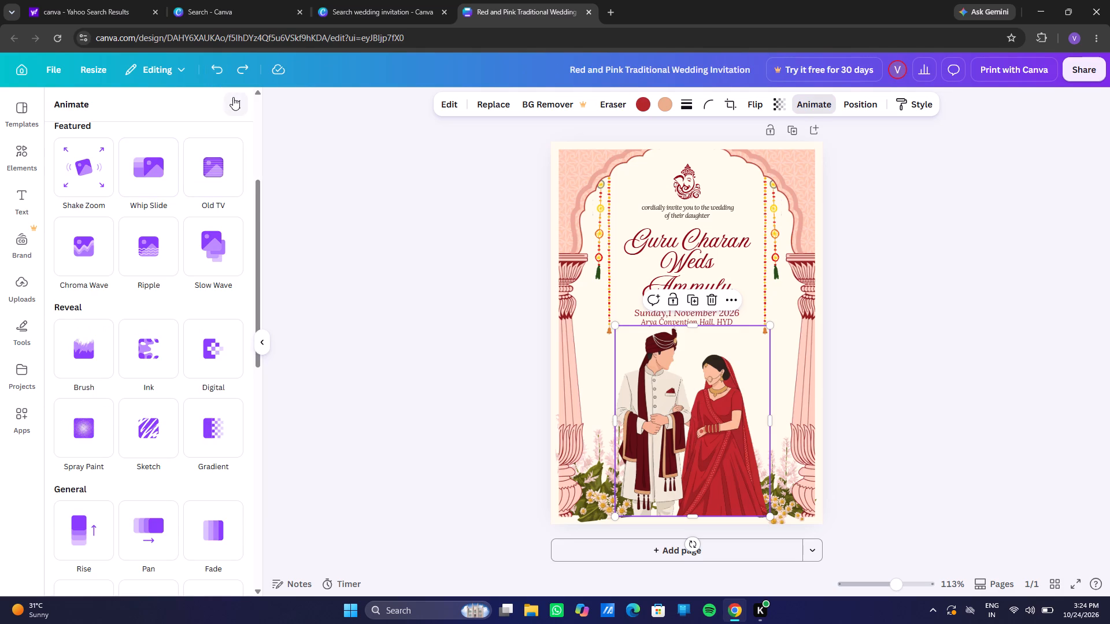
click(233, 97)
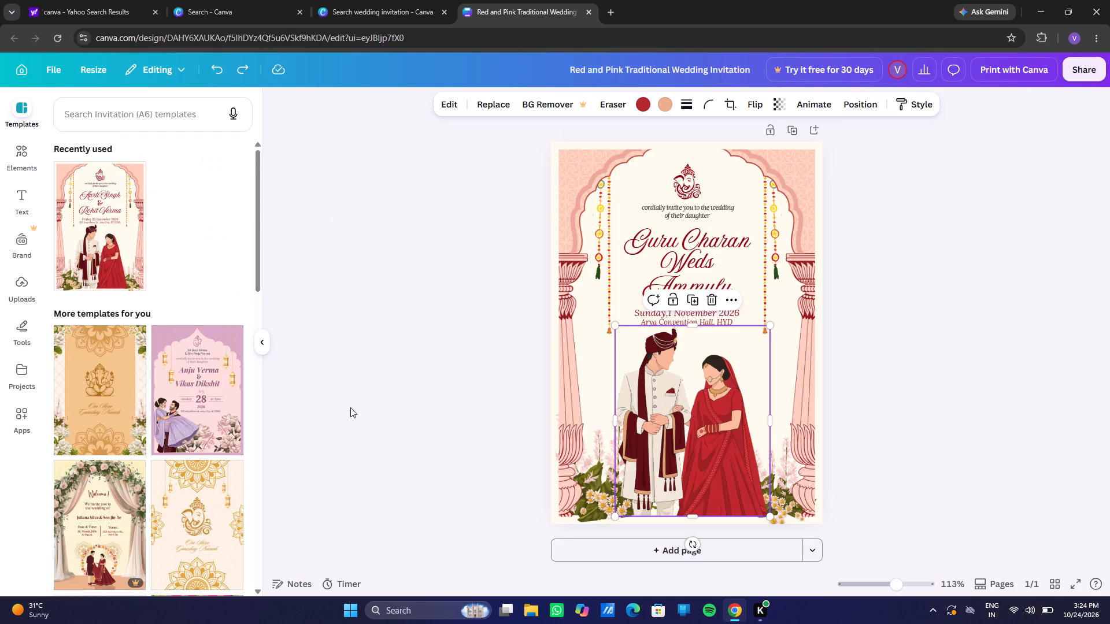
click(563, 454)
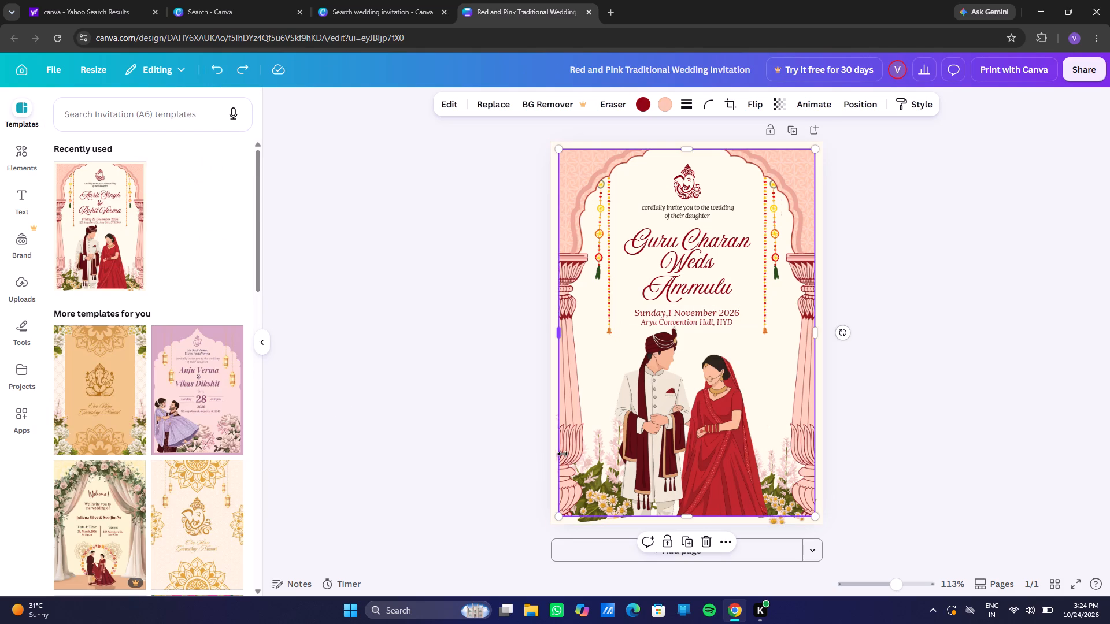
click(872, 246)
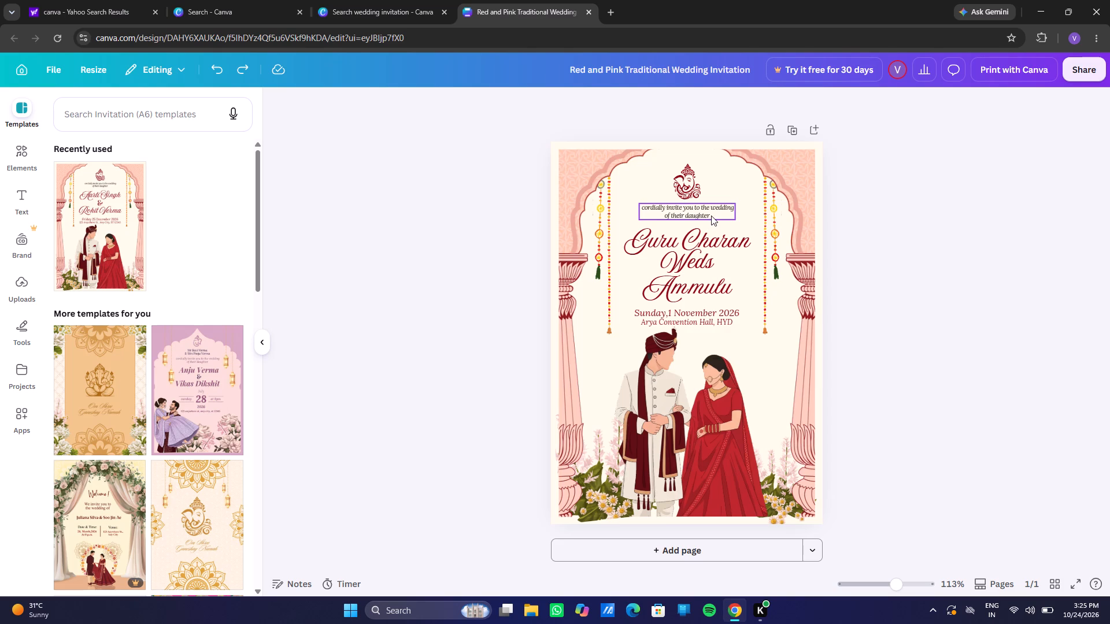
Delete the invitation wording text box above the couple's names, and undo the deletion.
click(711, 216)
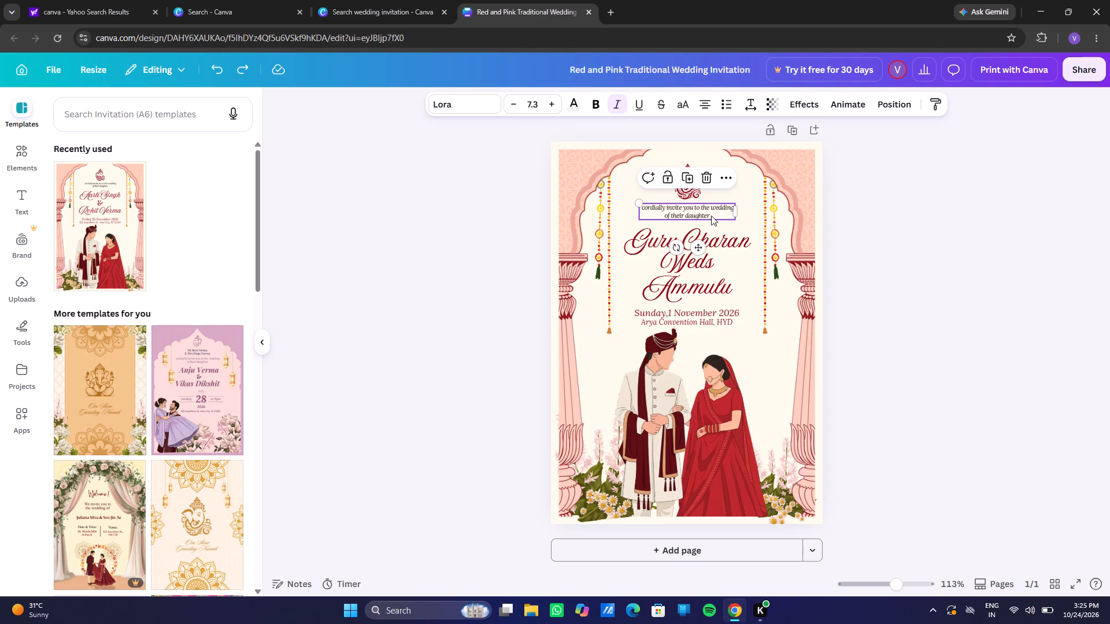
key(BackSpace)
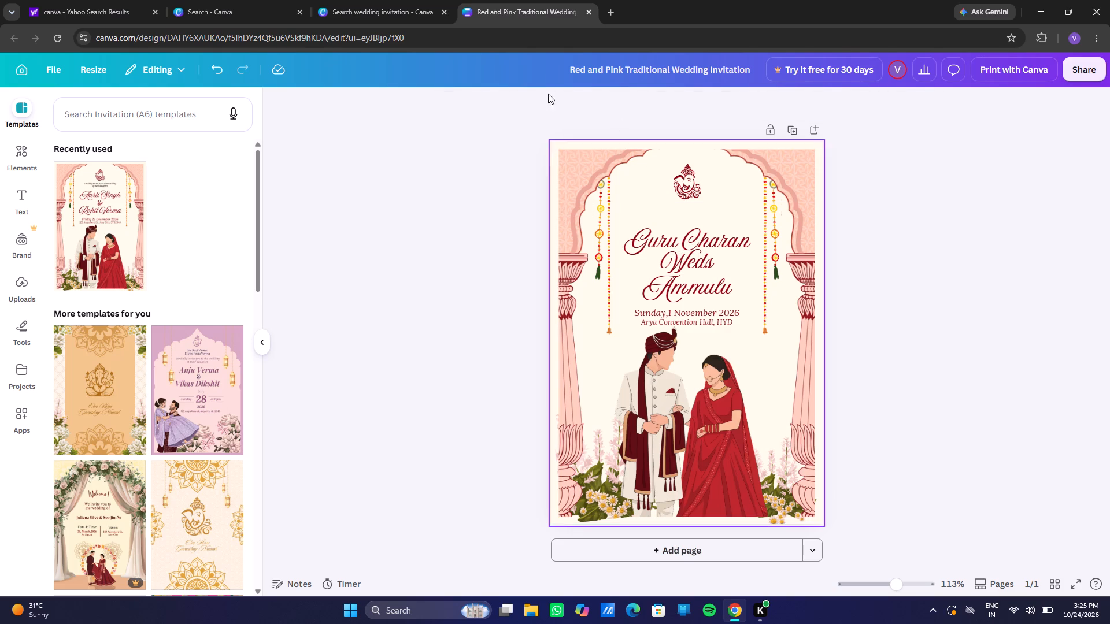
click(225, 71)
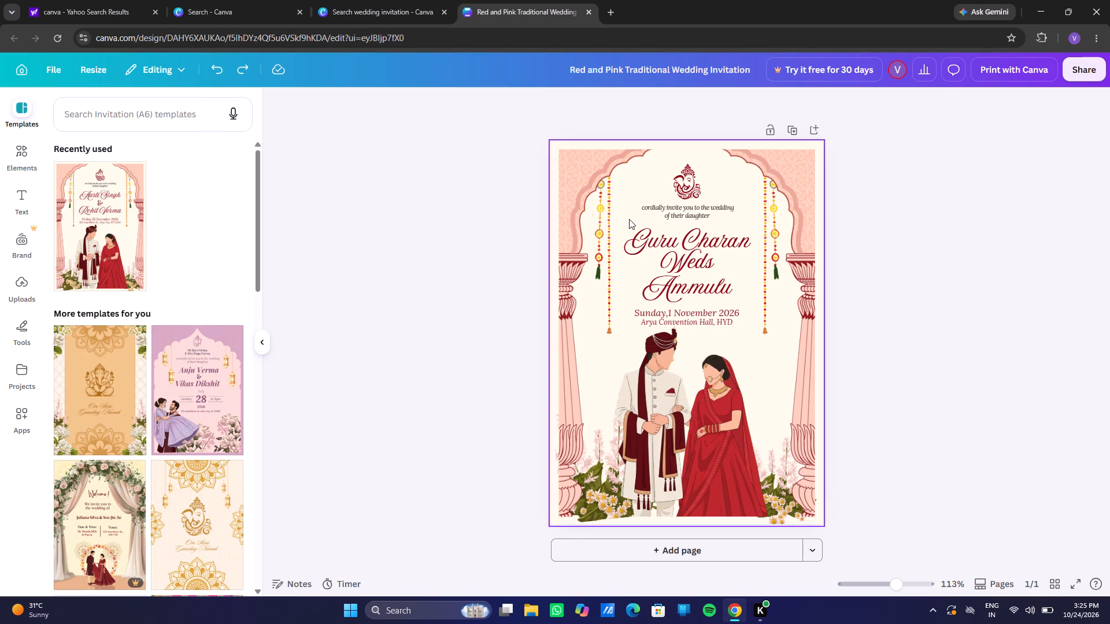
Remove the word "daughter" from the end of the invitation wording above the couple's names.
double_click(668, 219)
click(689, 218)
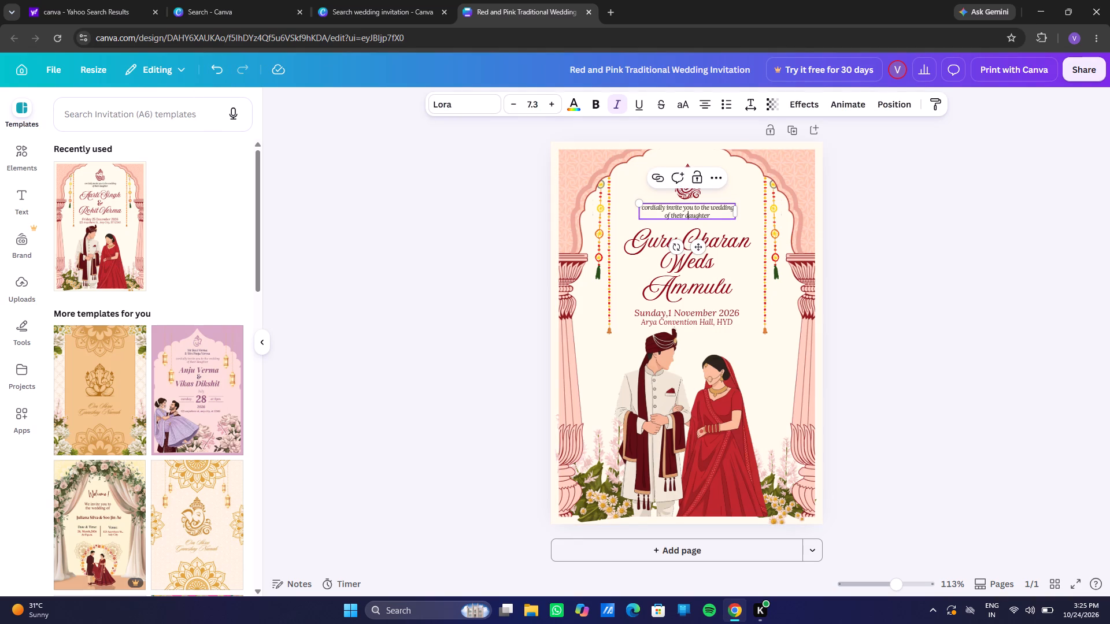
click(709, 218)
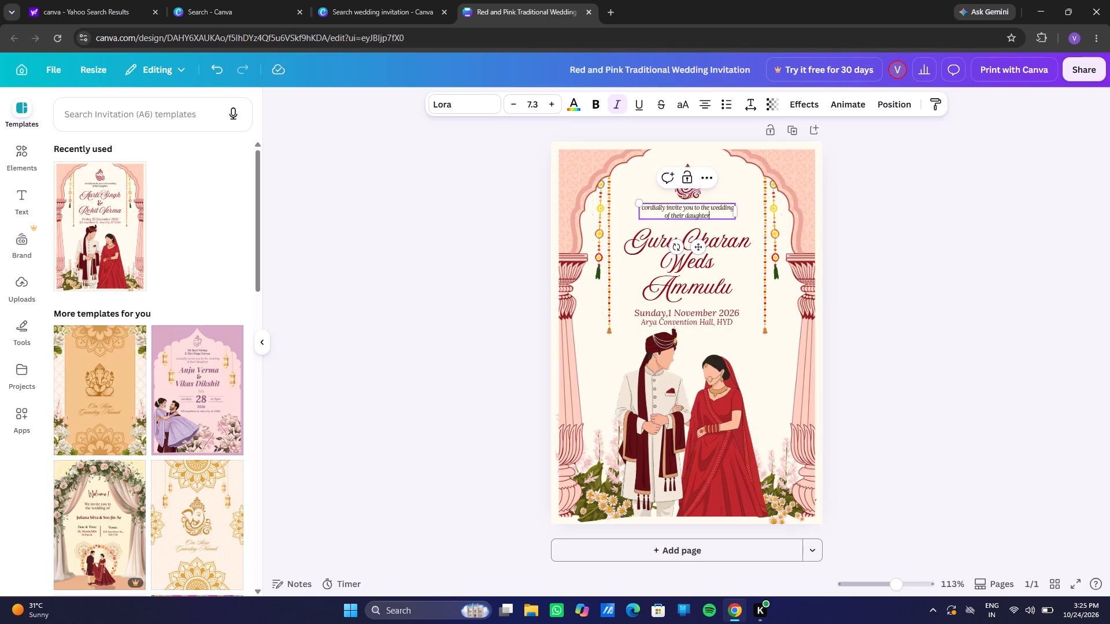
key(BackSpace)
key(BackSpace)
key(BackSpace)
key(BackSpace)
key(BackSpace)
key(BackSpace)
key(BackSpace)
key(BackSpace)
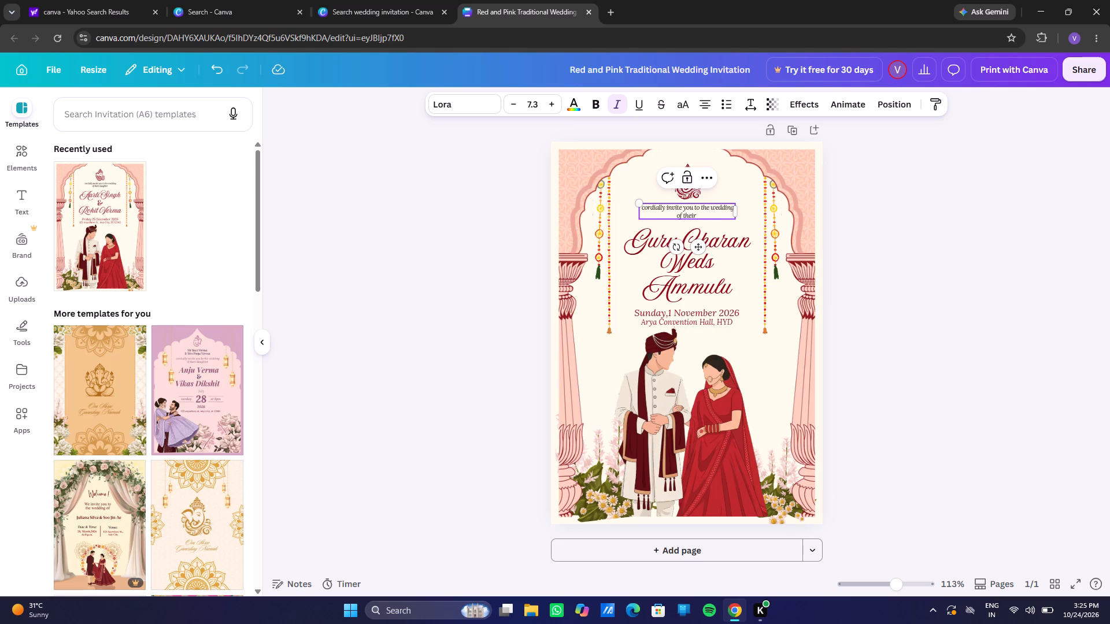
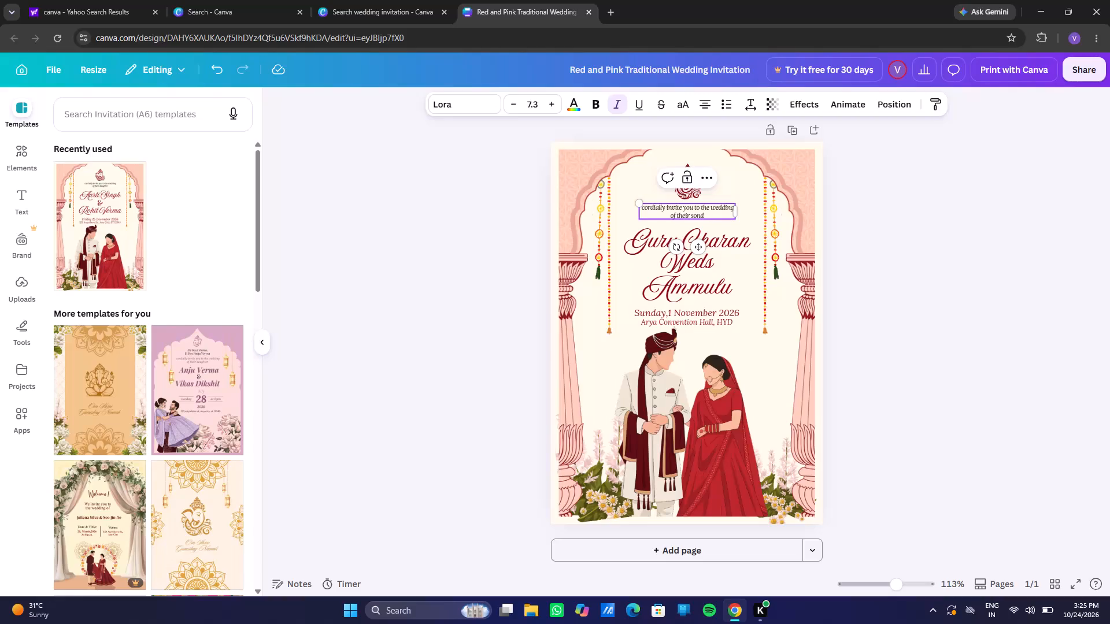
Delete the stray letter after "son" in the invitation wording above the couple's names and leave the text box.
key(BackSpace)
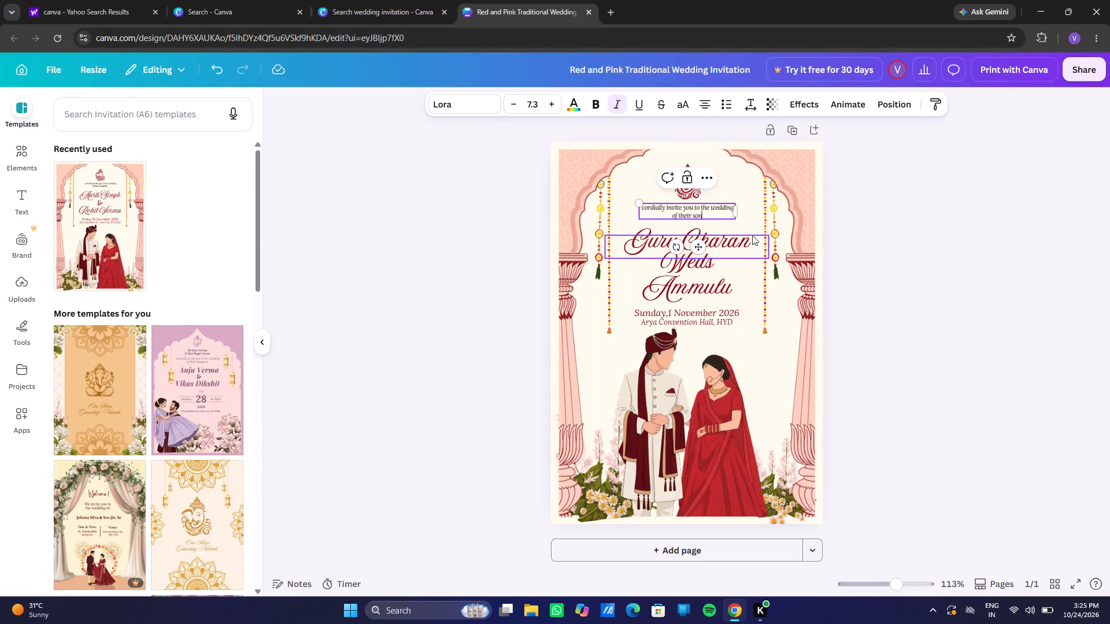
click(765, 222)
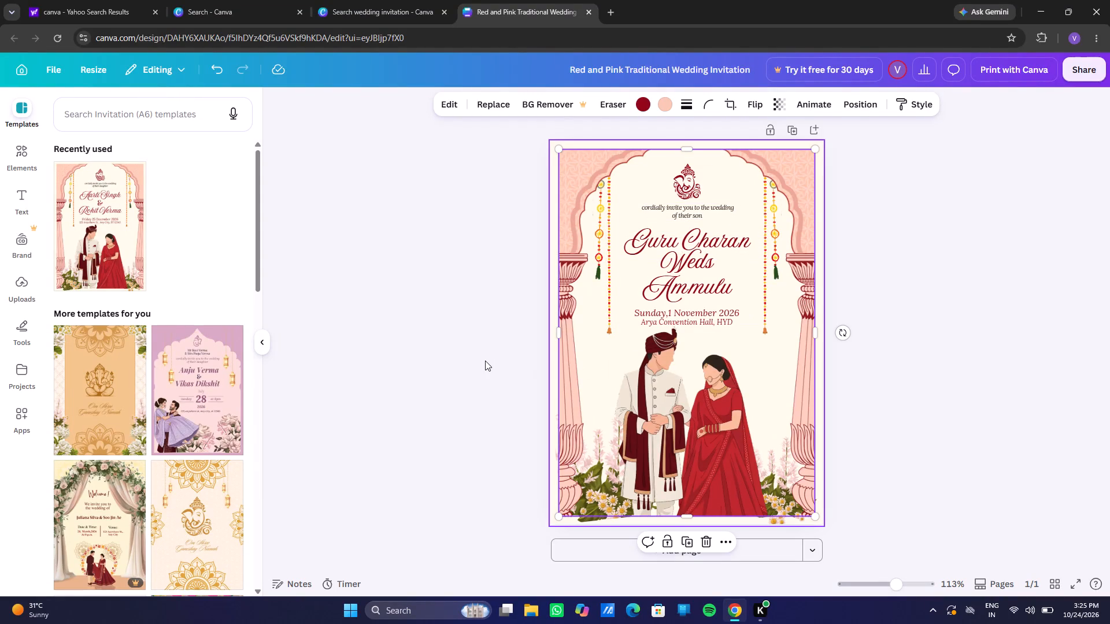
click(485, 361)
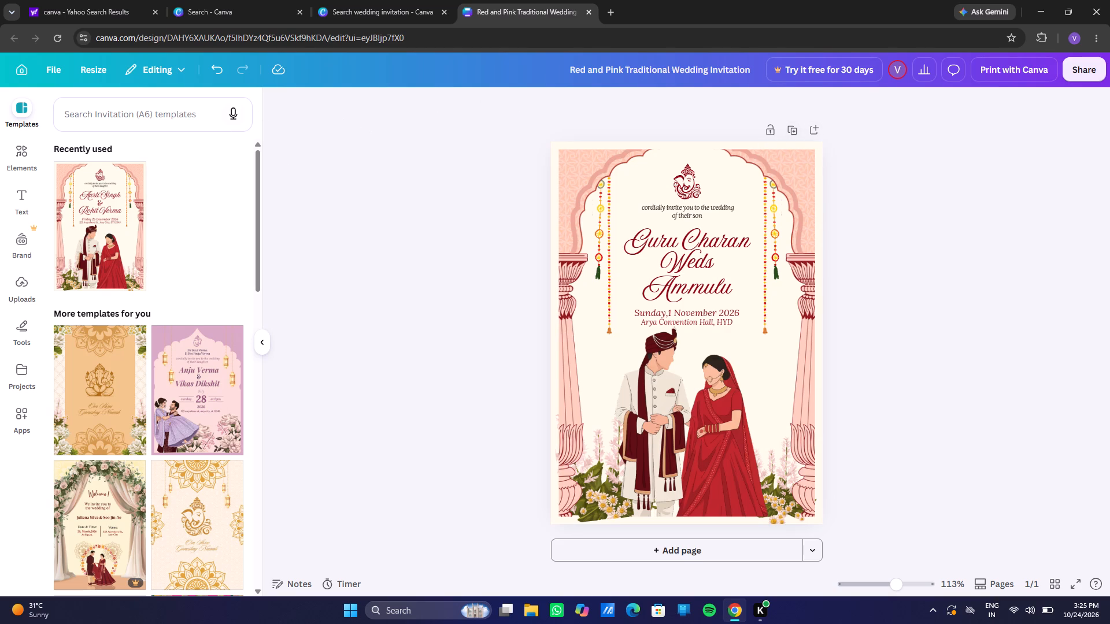
Return to the Canva home page, close the template preview, and reopen the edited wedding invitation from the recent designs.
click(20, 74)
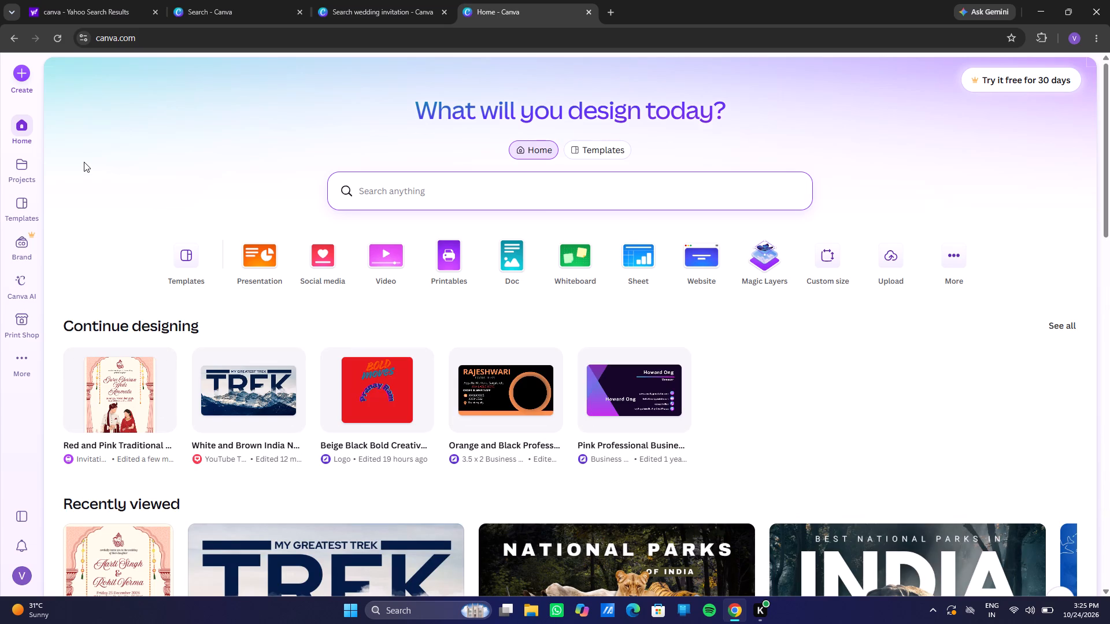
click(369, 16)
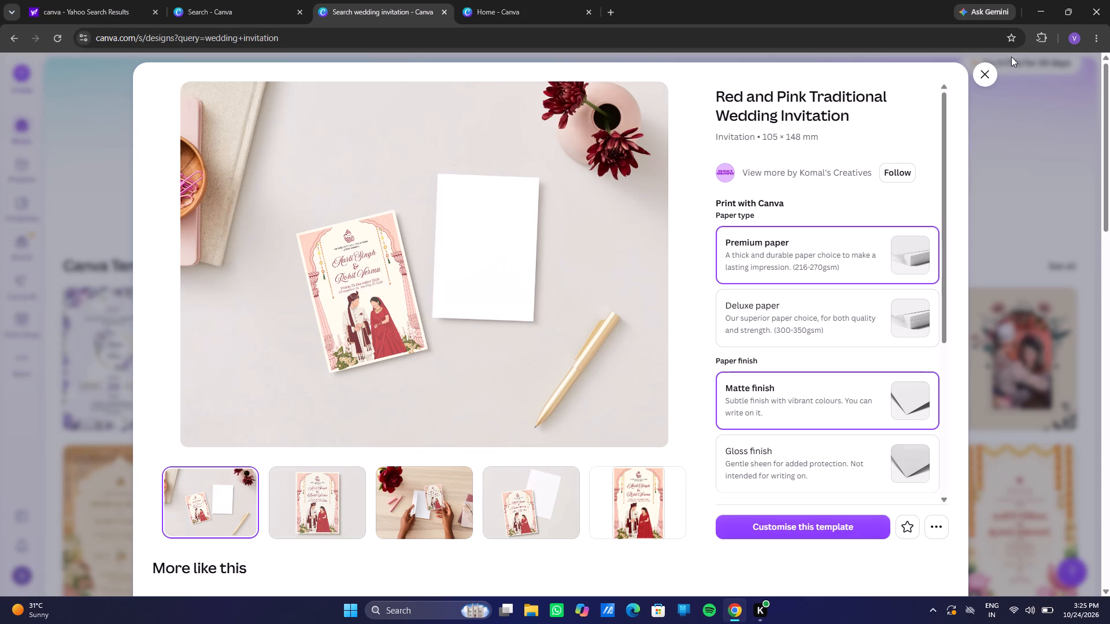
click(994, 72)
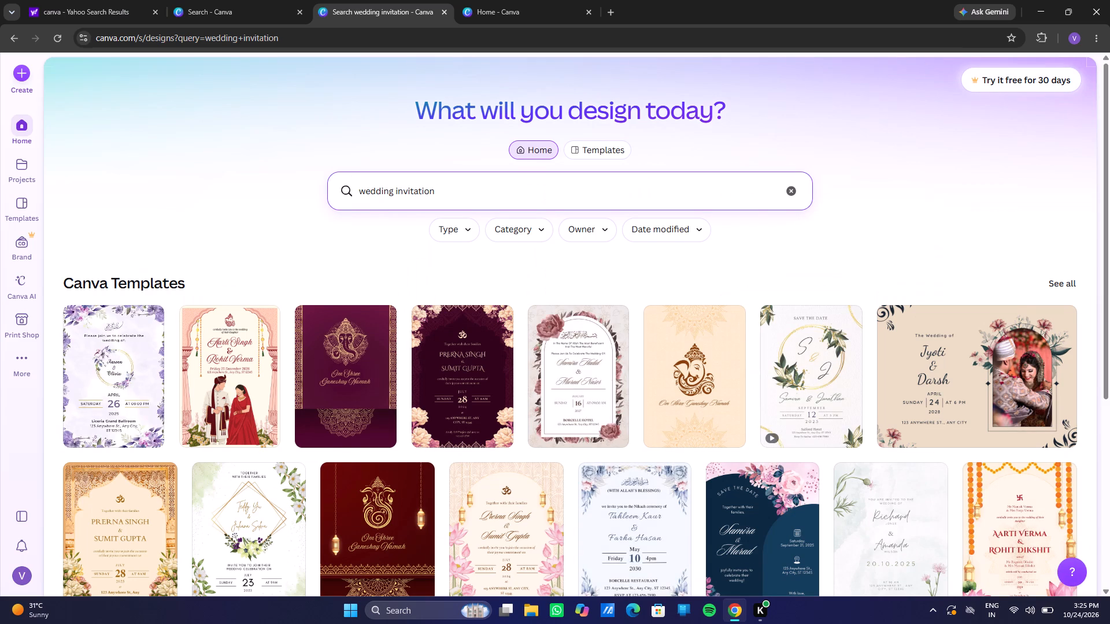
click(20, 117)
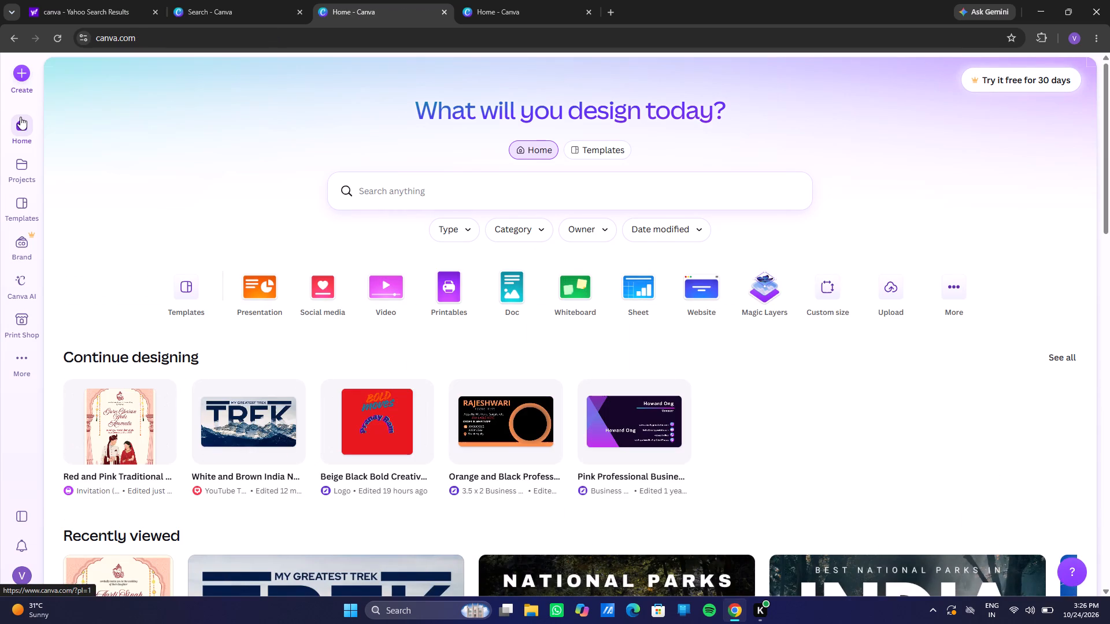
click(93, 413)
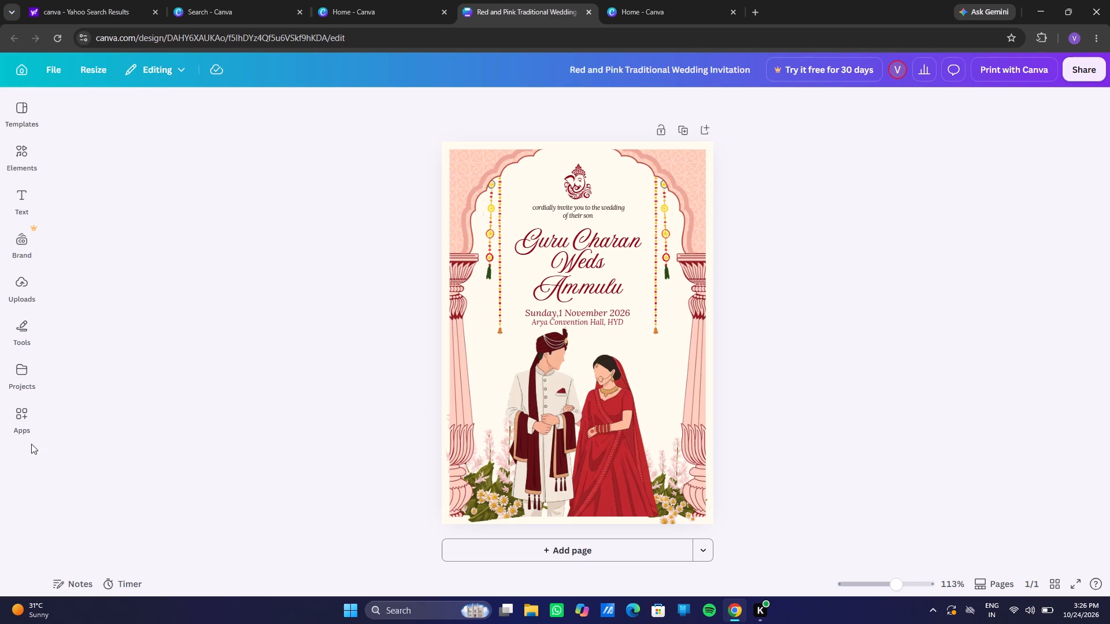
Save the wedding invitation design.
click(41, 68)
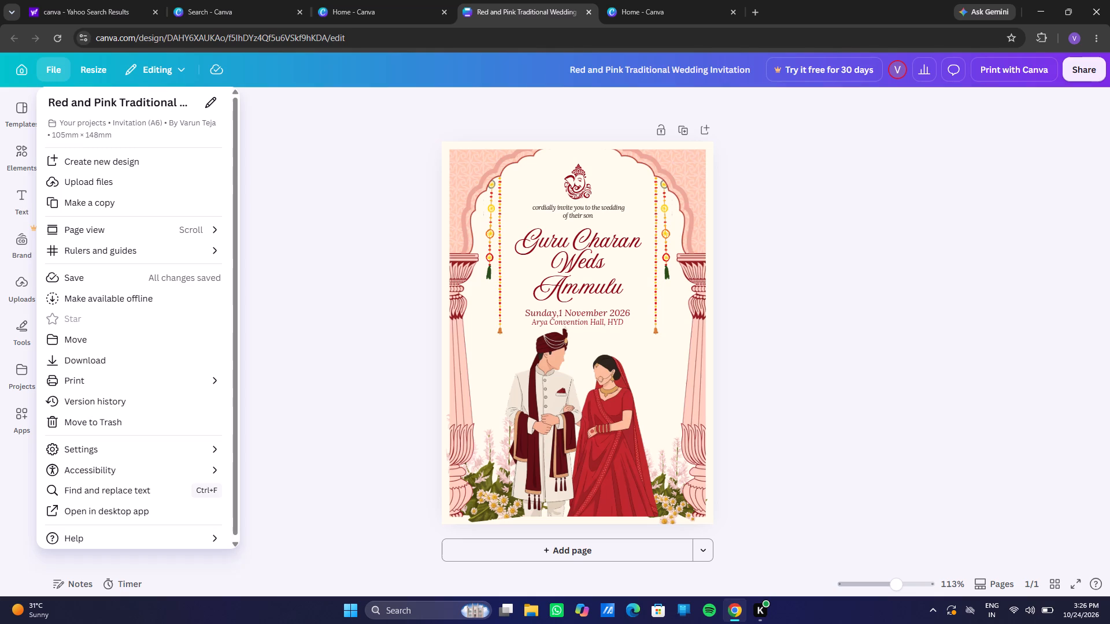
click(105, 284)
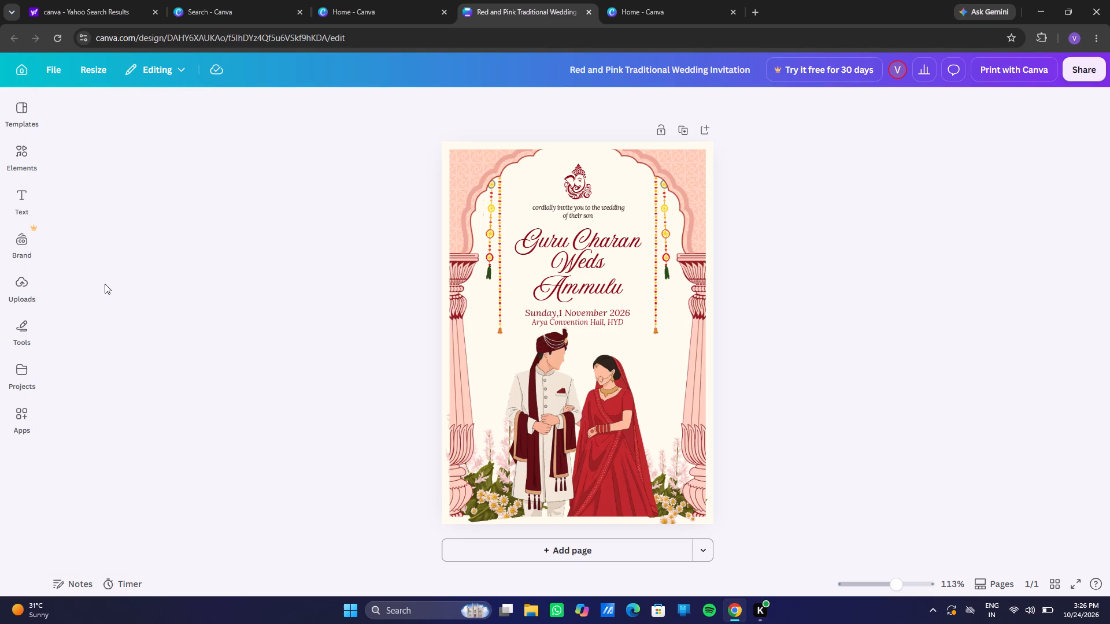
Switch to File Explorer to look for the invitation among the recent files, and return to the design in Chrome.
click(51, 77)
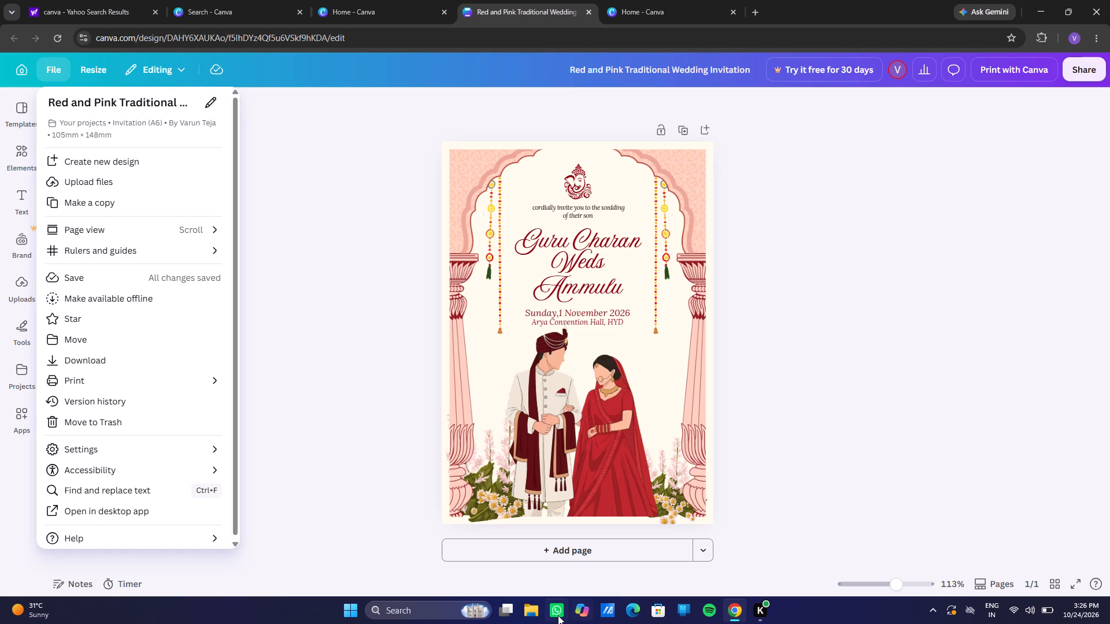
click(523, 604)
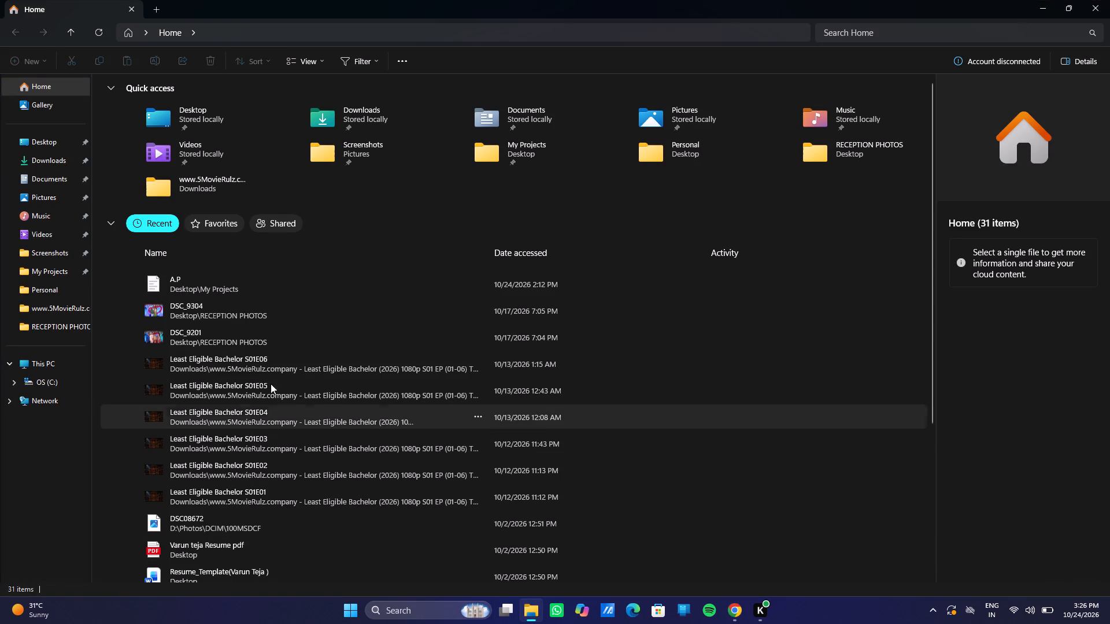
scroll(230, 311, up, 7)
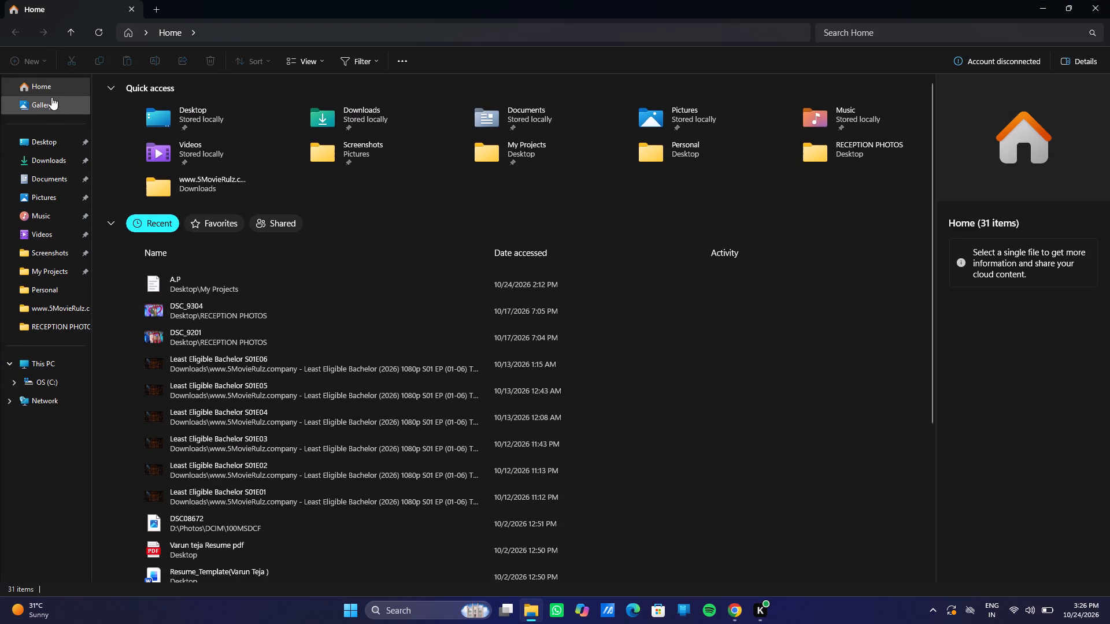
triple_click(49, 84)
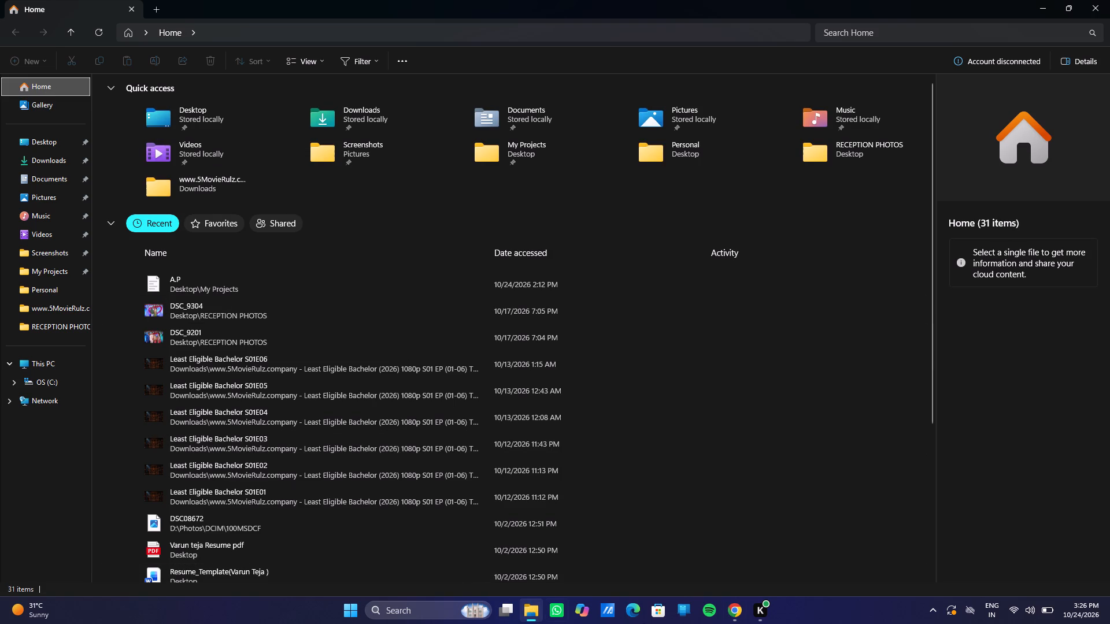
click(742, 614)
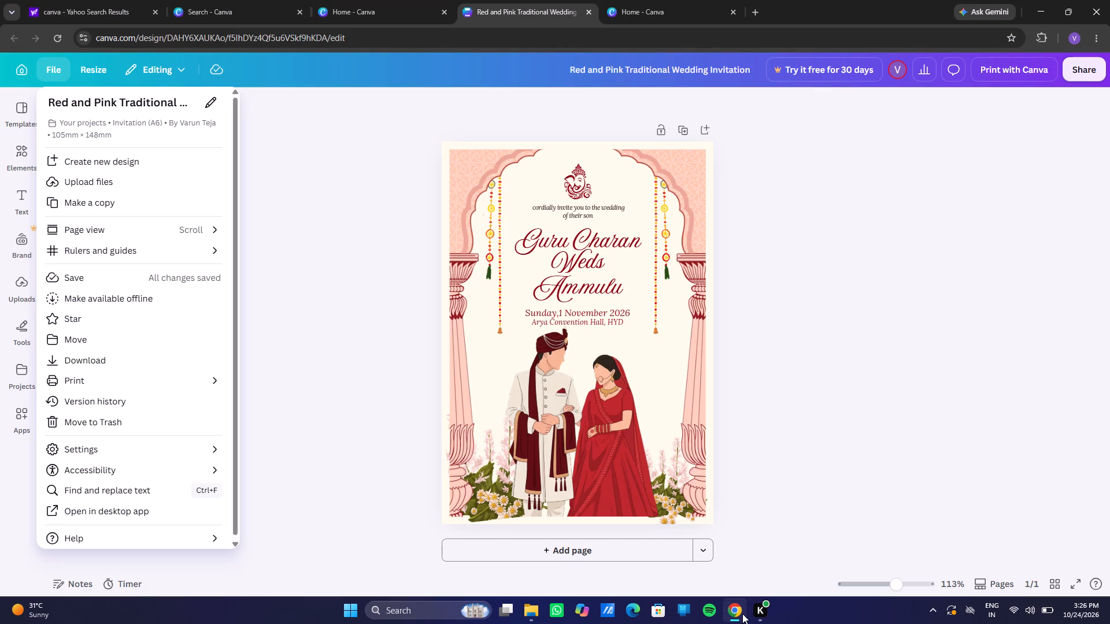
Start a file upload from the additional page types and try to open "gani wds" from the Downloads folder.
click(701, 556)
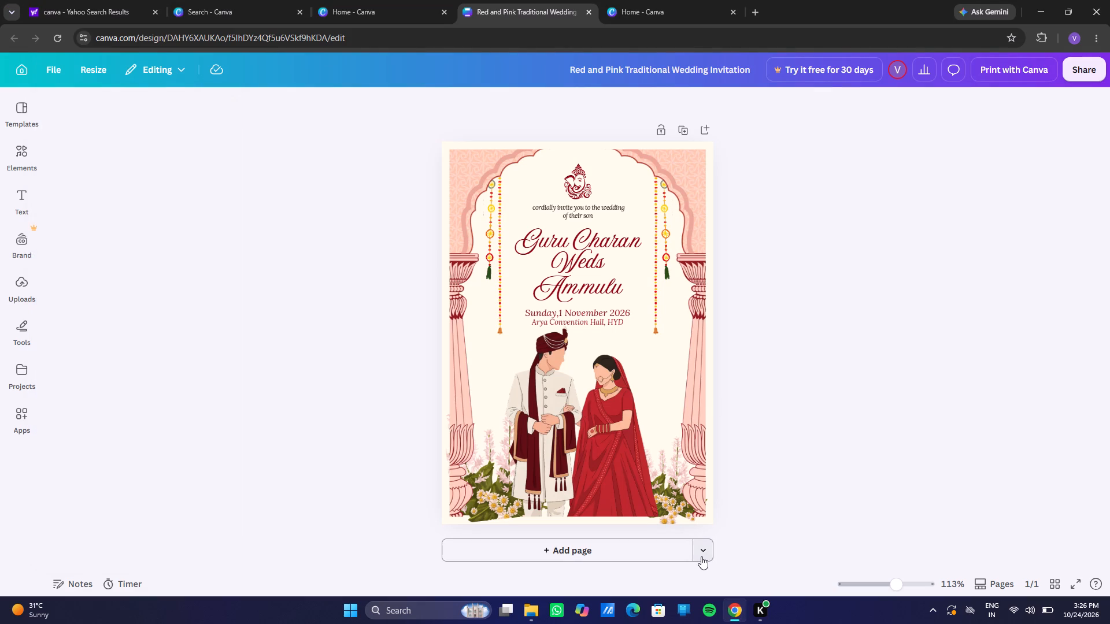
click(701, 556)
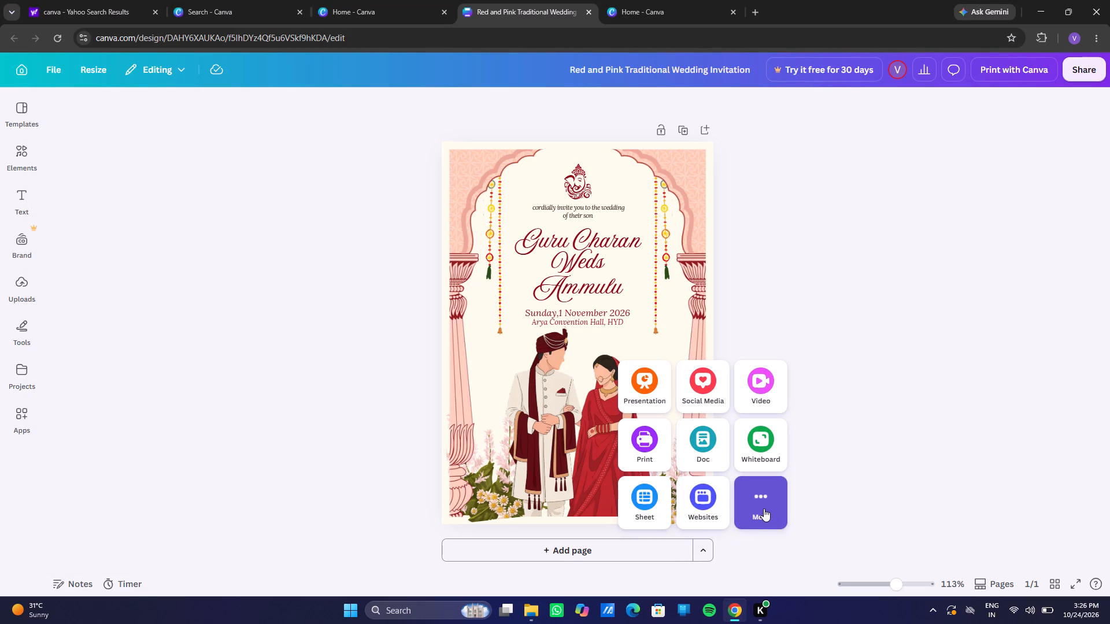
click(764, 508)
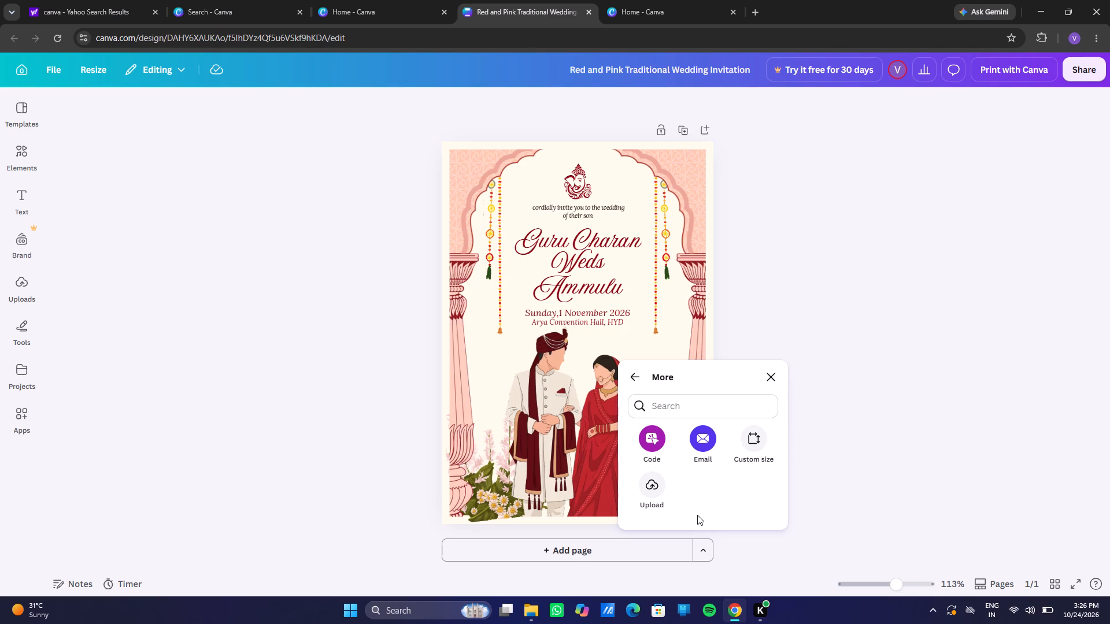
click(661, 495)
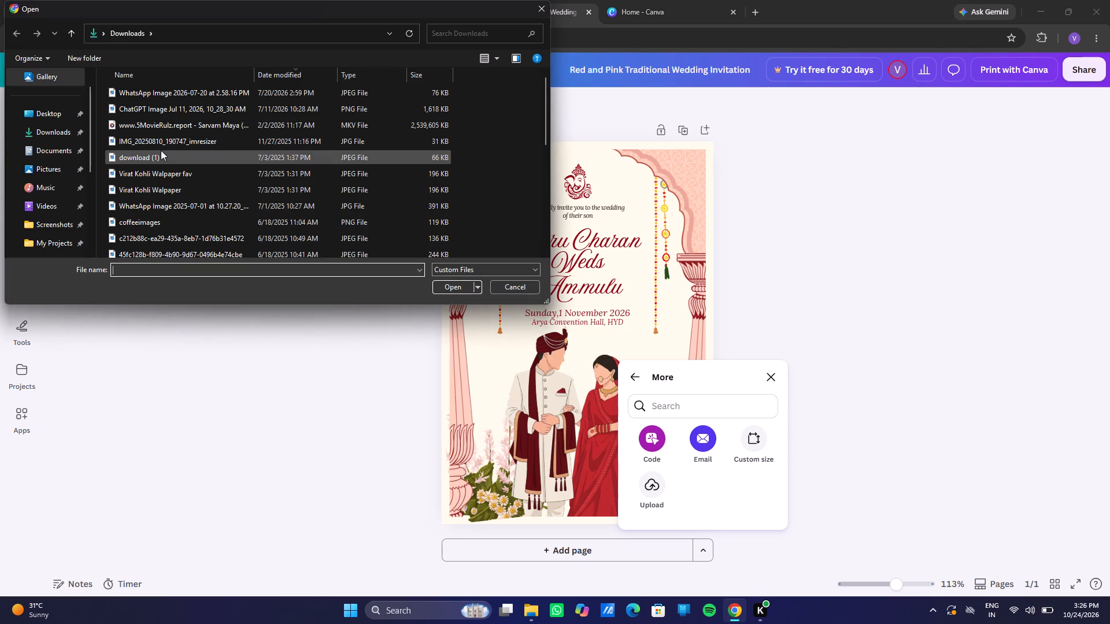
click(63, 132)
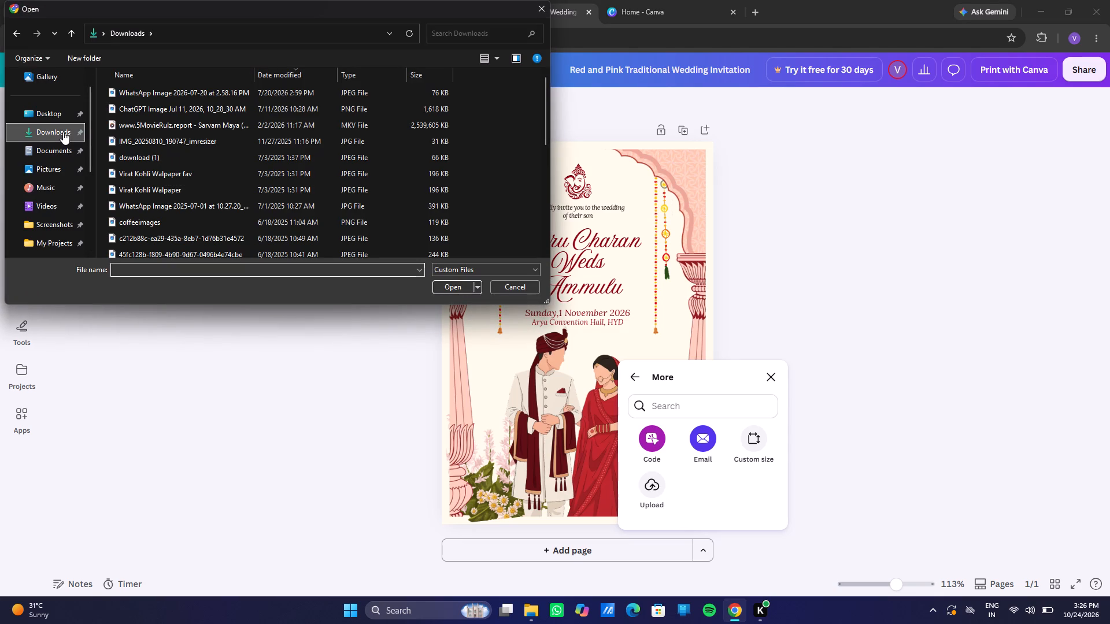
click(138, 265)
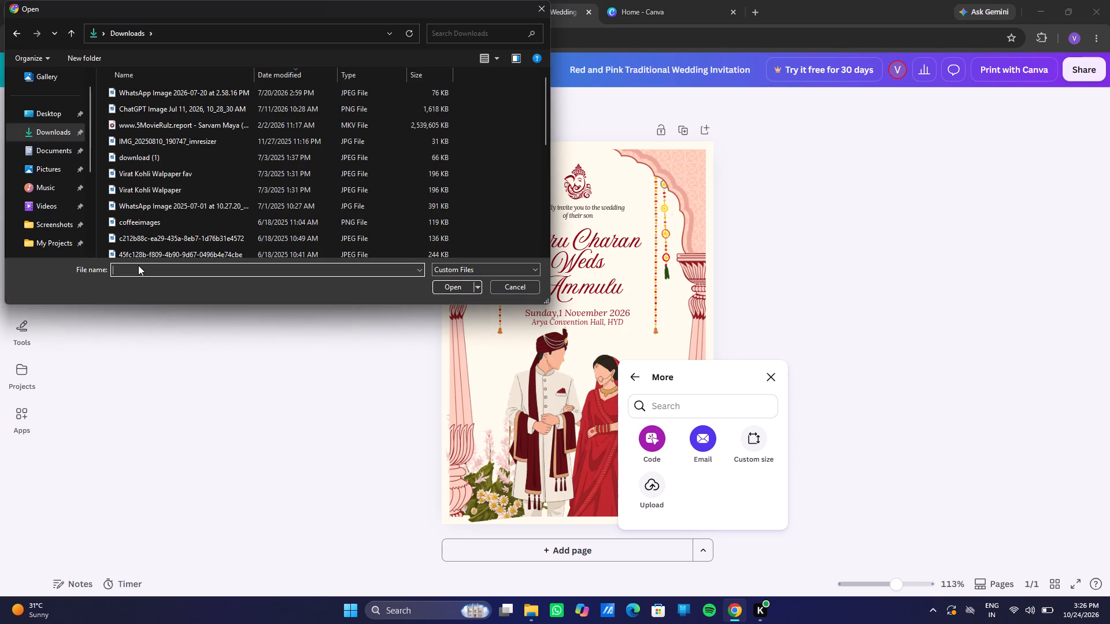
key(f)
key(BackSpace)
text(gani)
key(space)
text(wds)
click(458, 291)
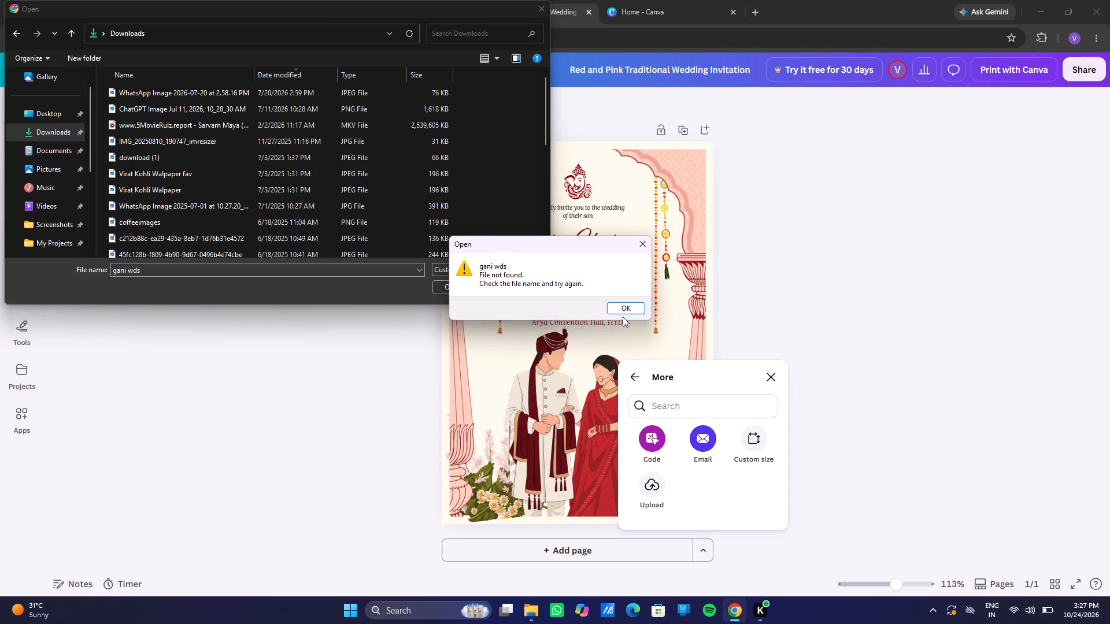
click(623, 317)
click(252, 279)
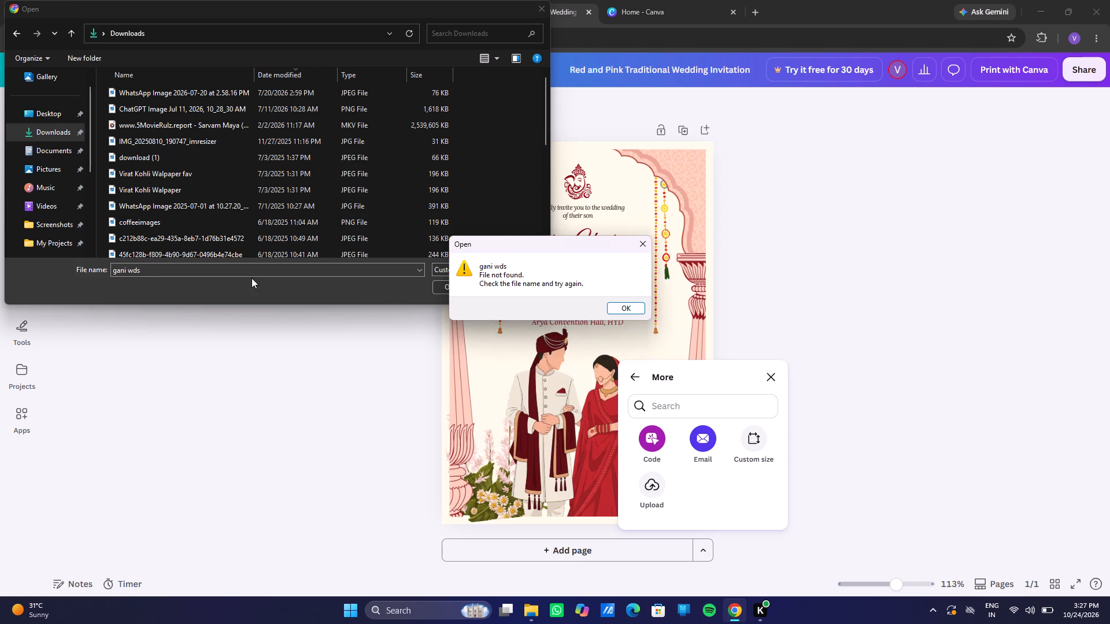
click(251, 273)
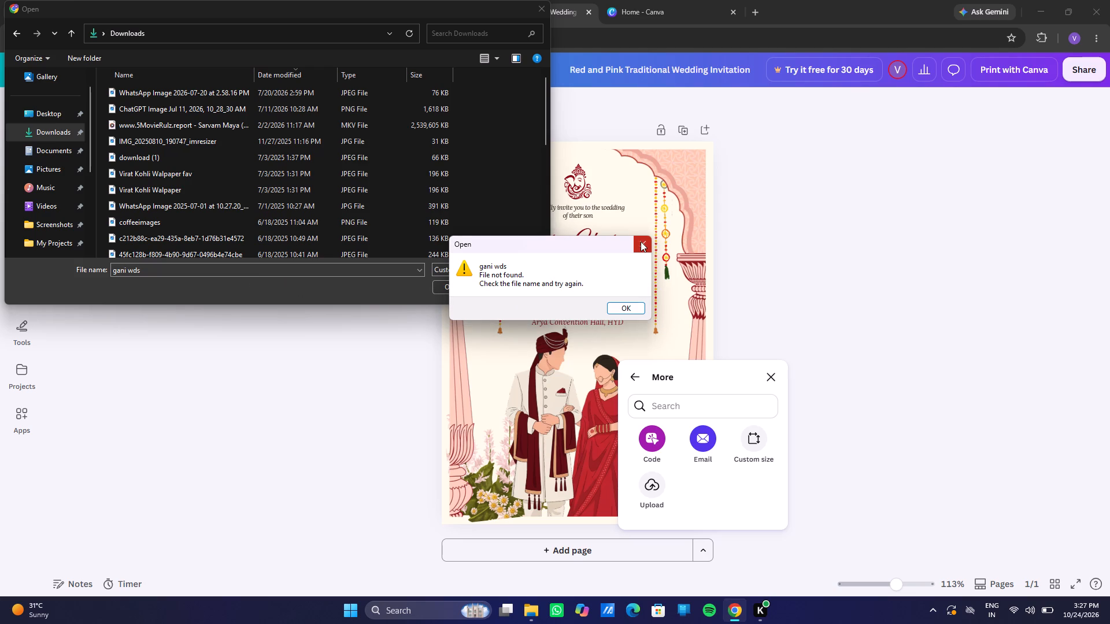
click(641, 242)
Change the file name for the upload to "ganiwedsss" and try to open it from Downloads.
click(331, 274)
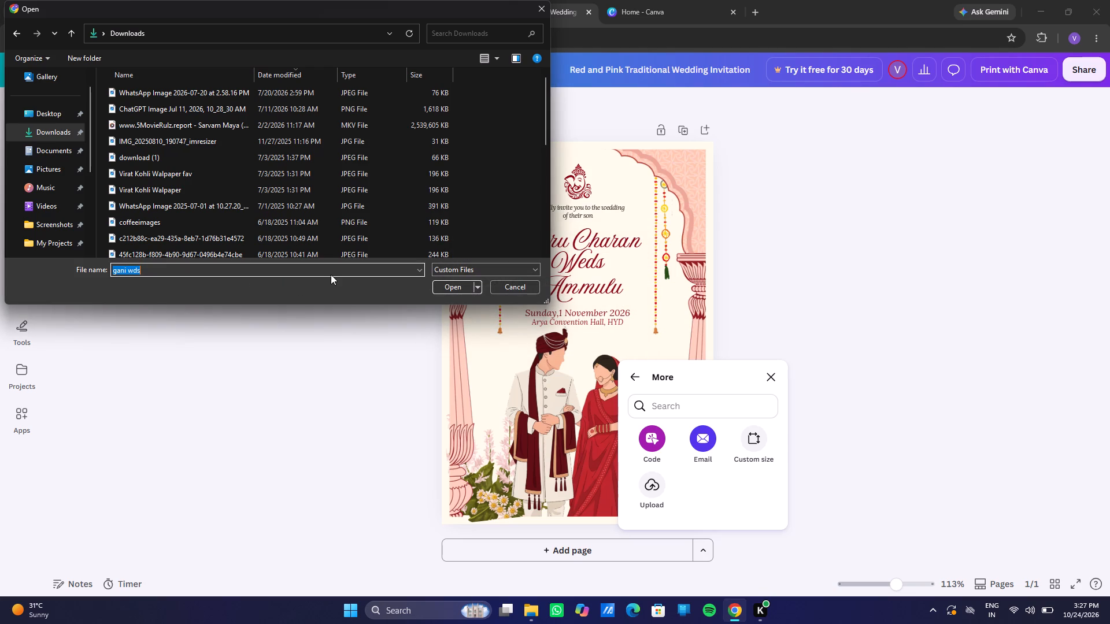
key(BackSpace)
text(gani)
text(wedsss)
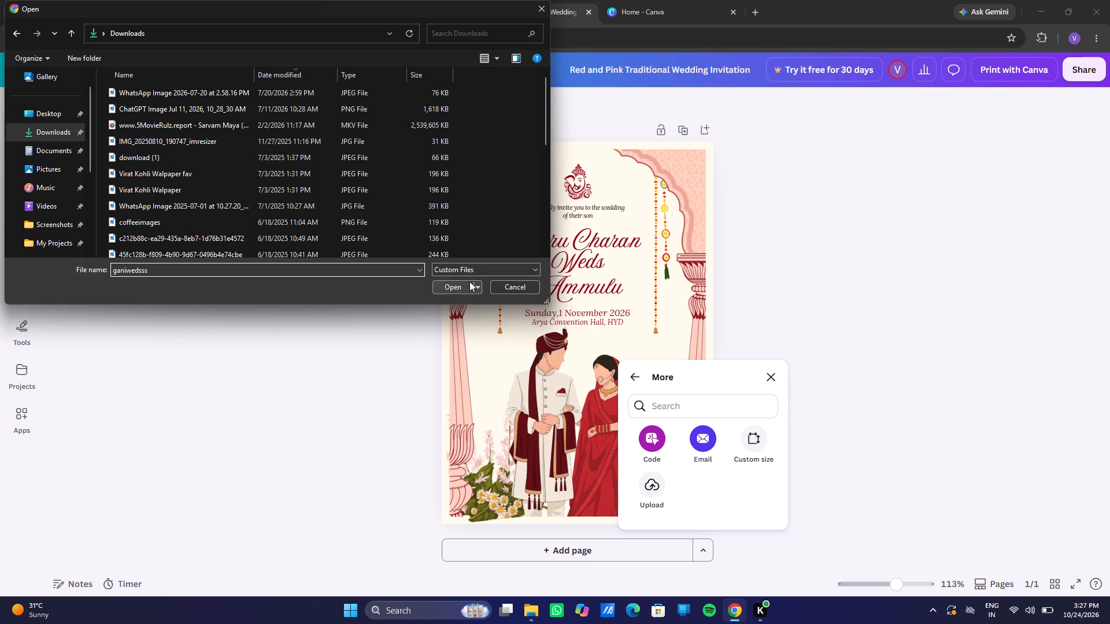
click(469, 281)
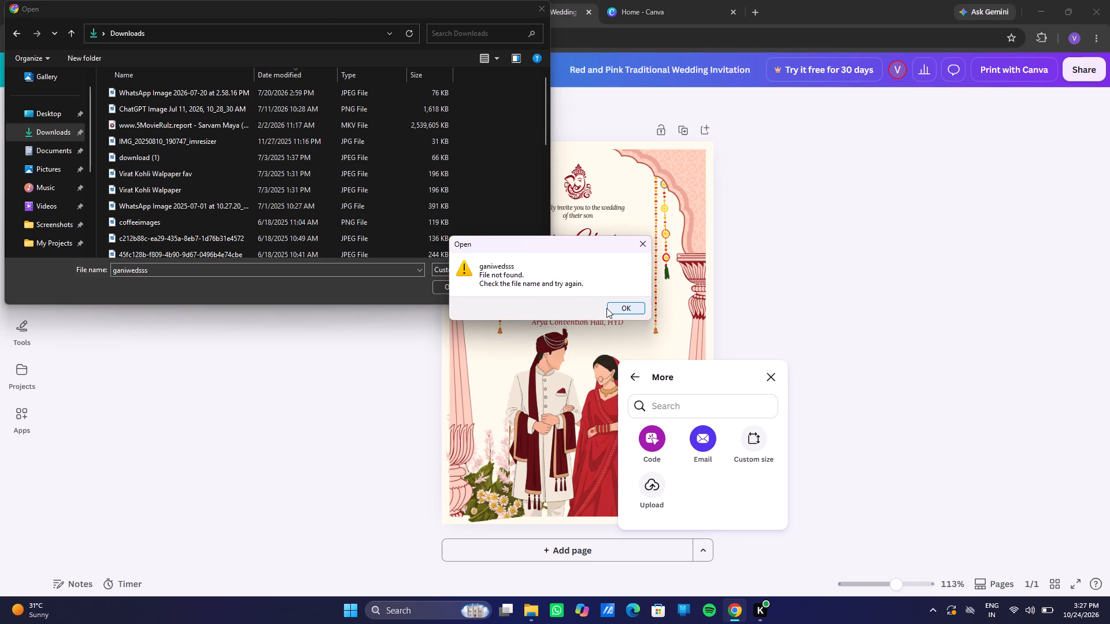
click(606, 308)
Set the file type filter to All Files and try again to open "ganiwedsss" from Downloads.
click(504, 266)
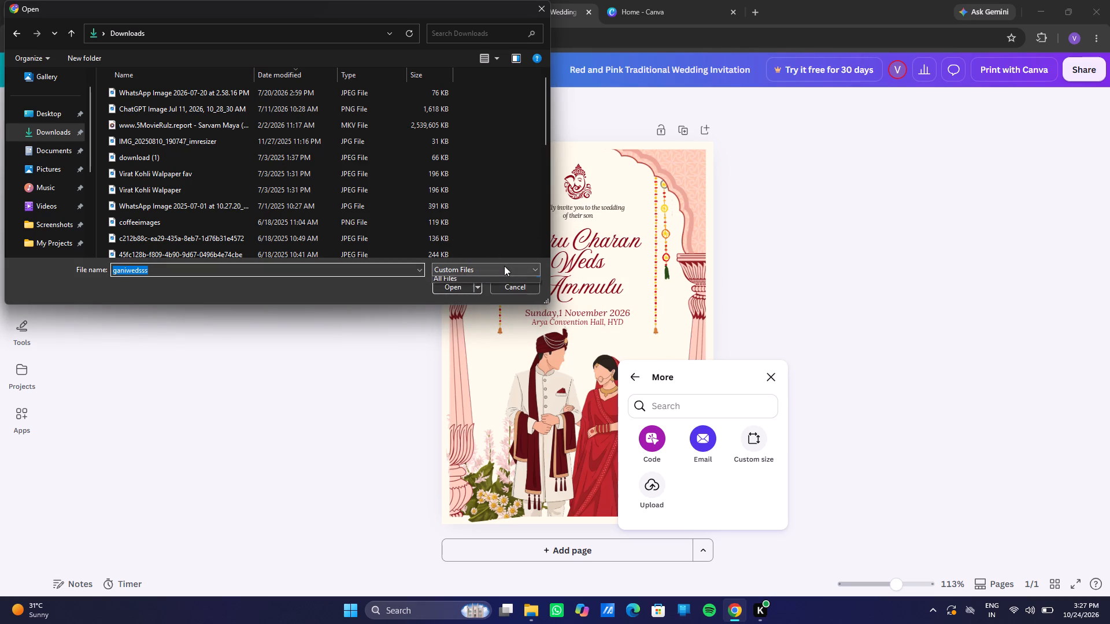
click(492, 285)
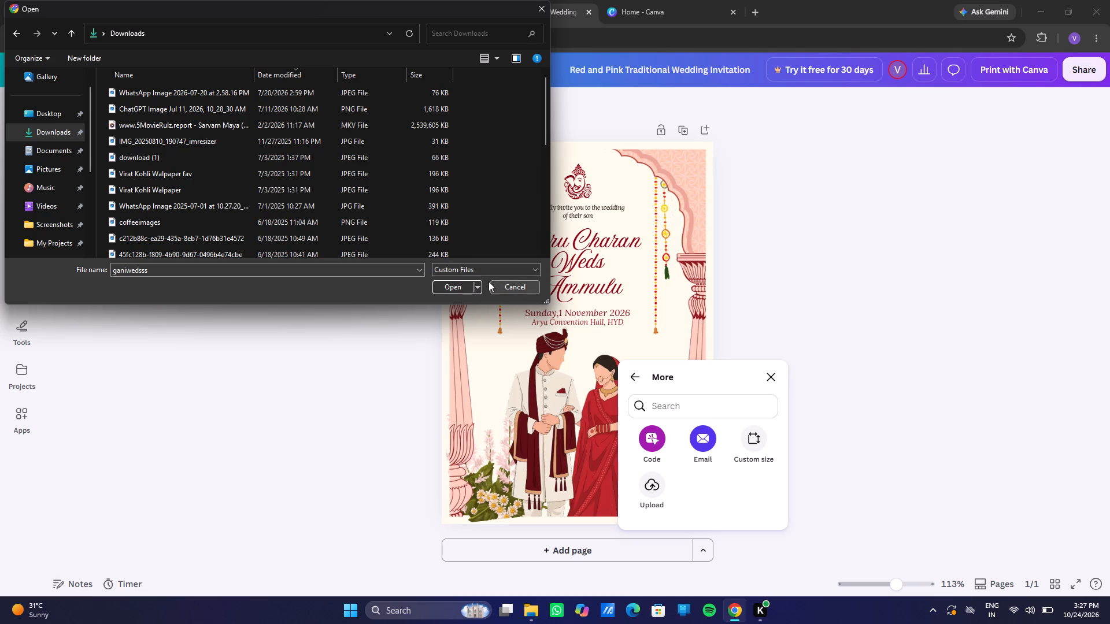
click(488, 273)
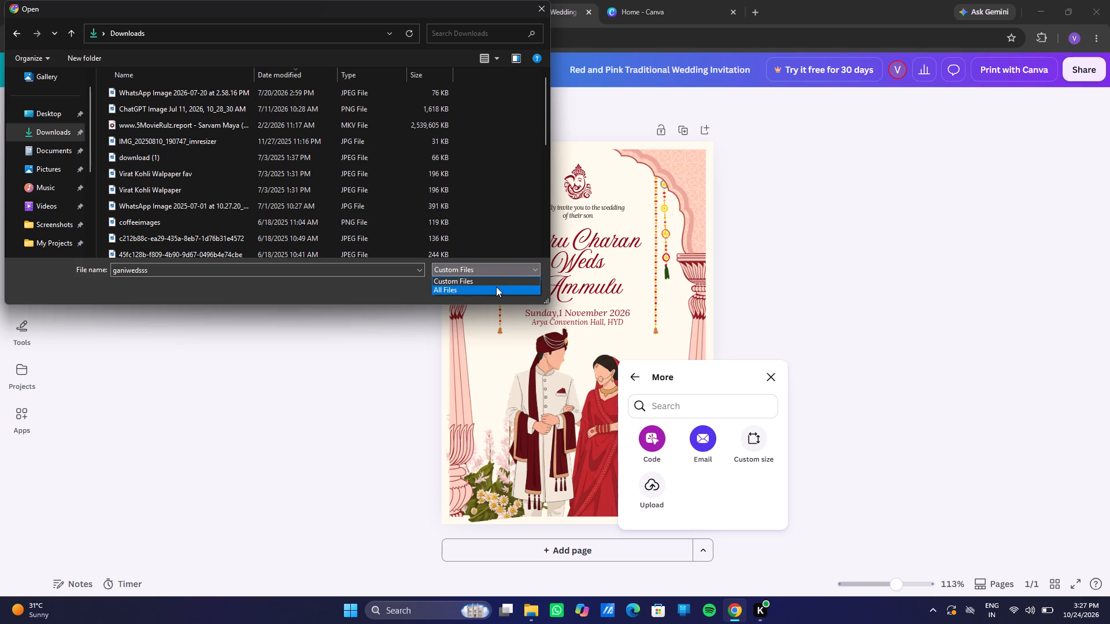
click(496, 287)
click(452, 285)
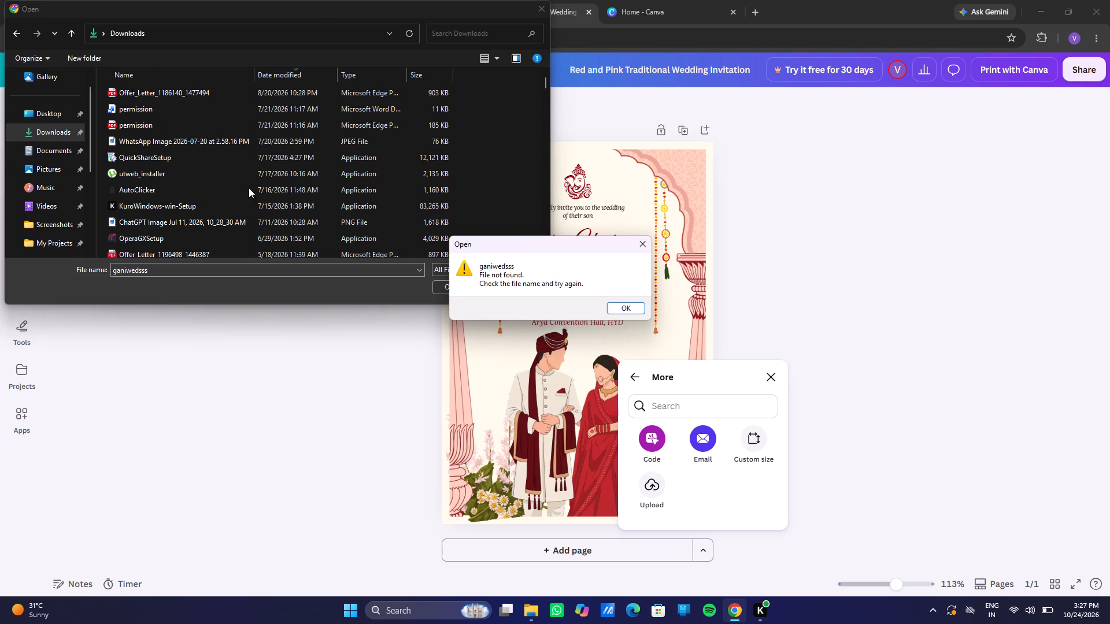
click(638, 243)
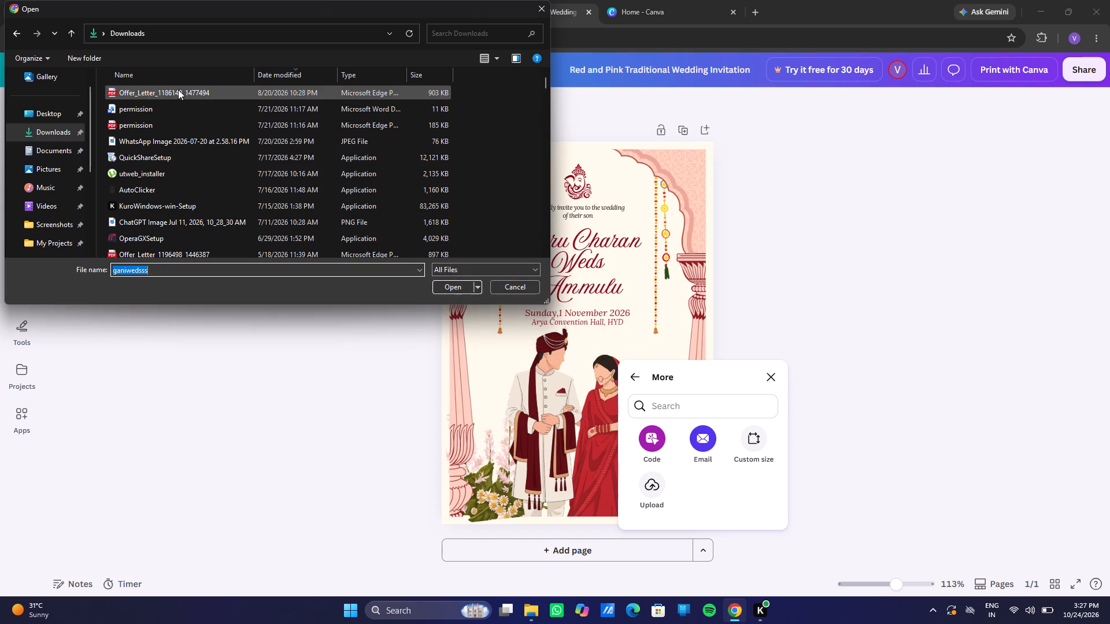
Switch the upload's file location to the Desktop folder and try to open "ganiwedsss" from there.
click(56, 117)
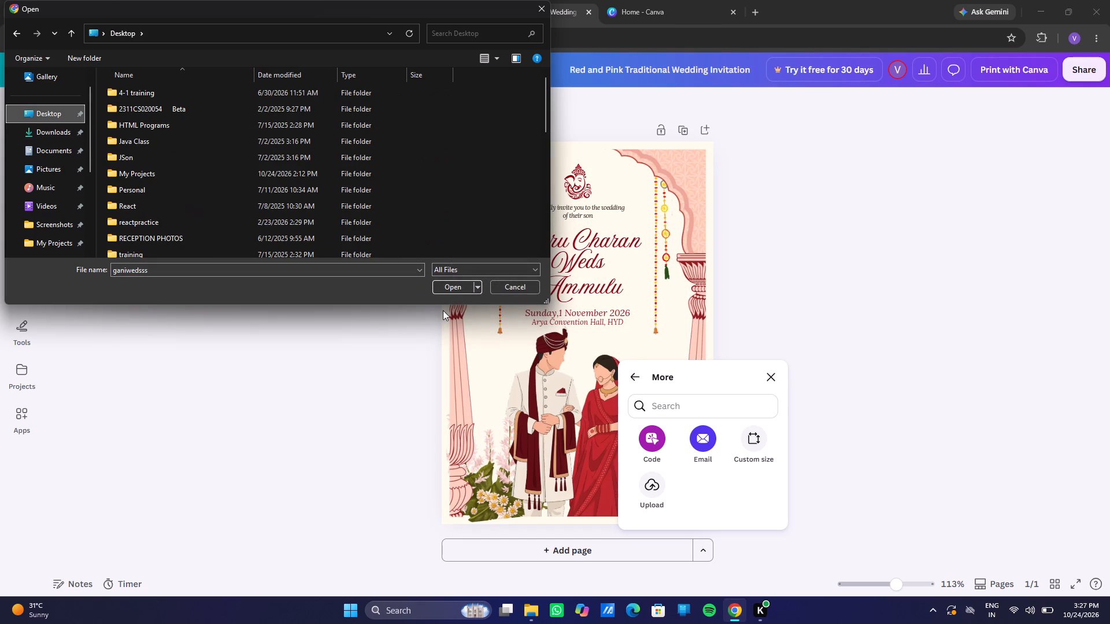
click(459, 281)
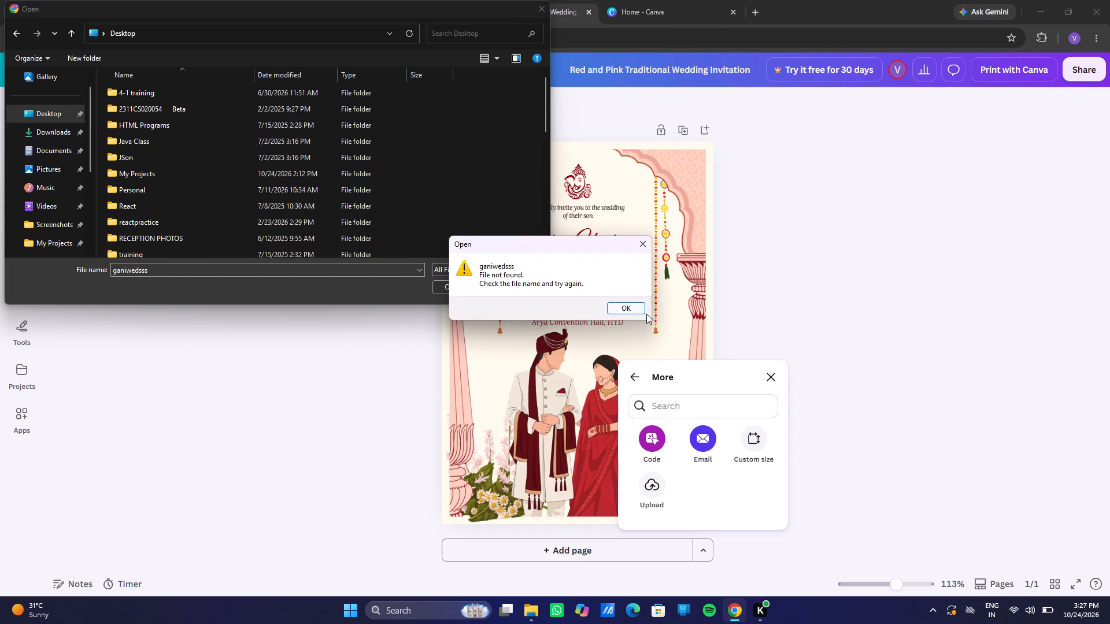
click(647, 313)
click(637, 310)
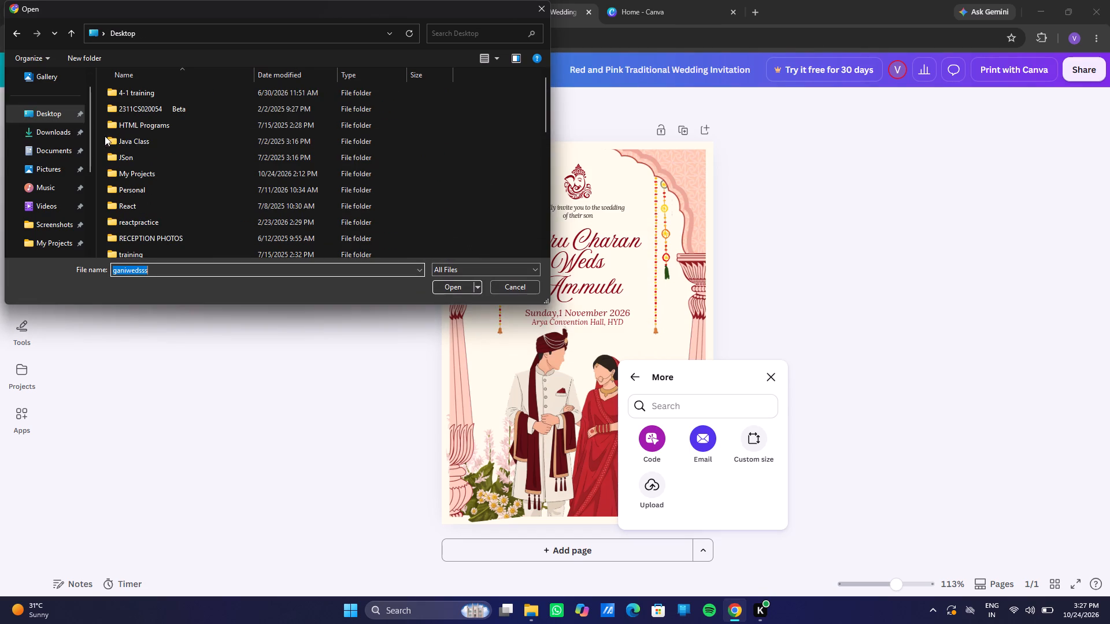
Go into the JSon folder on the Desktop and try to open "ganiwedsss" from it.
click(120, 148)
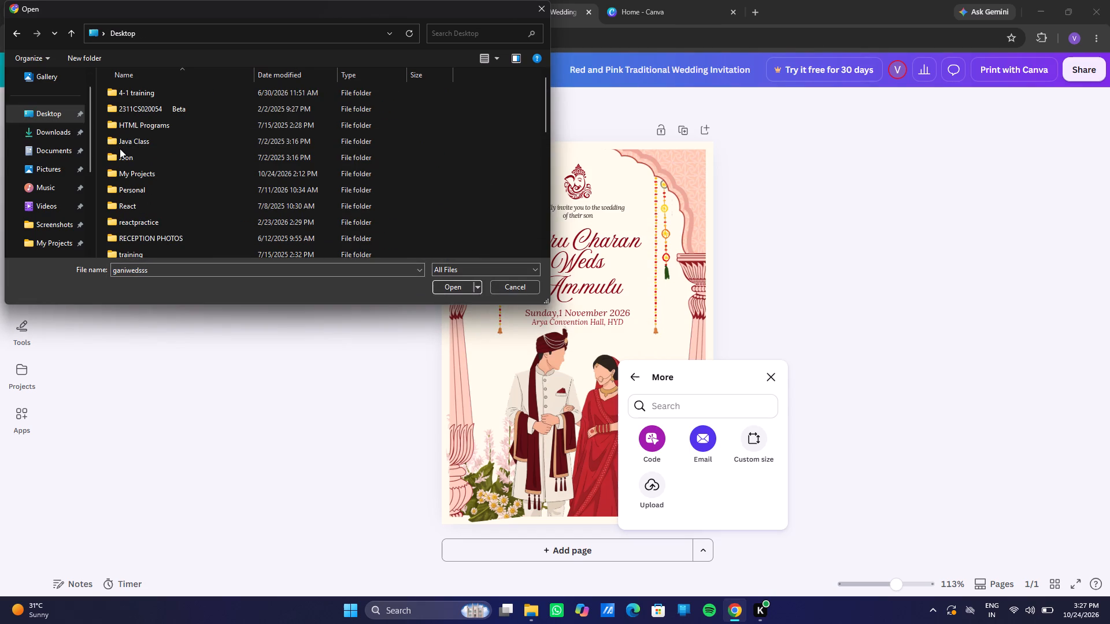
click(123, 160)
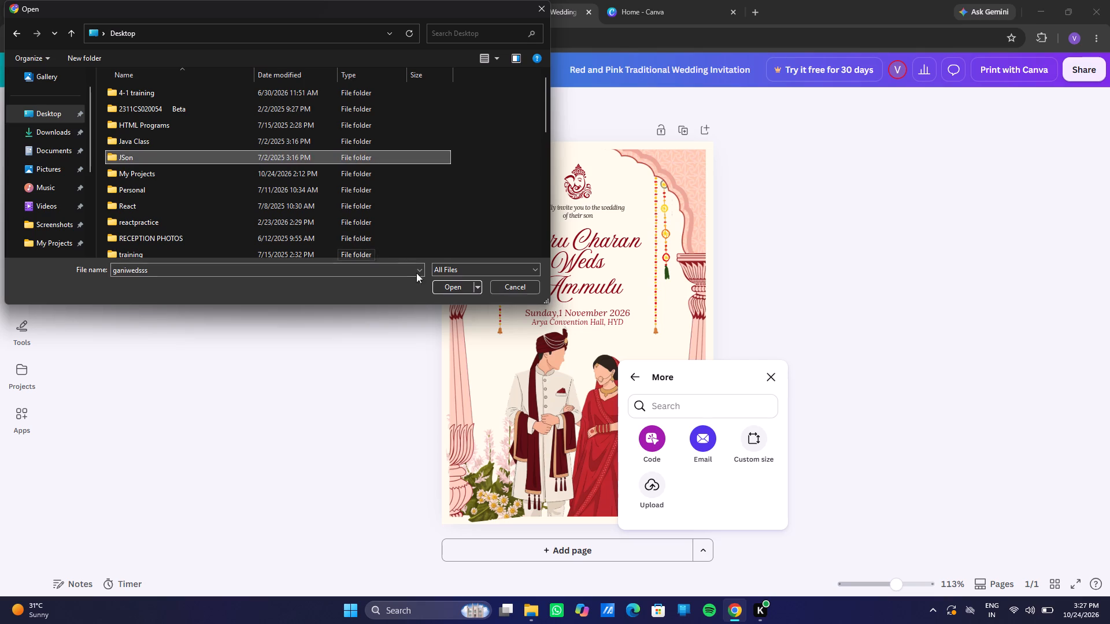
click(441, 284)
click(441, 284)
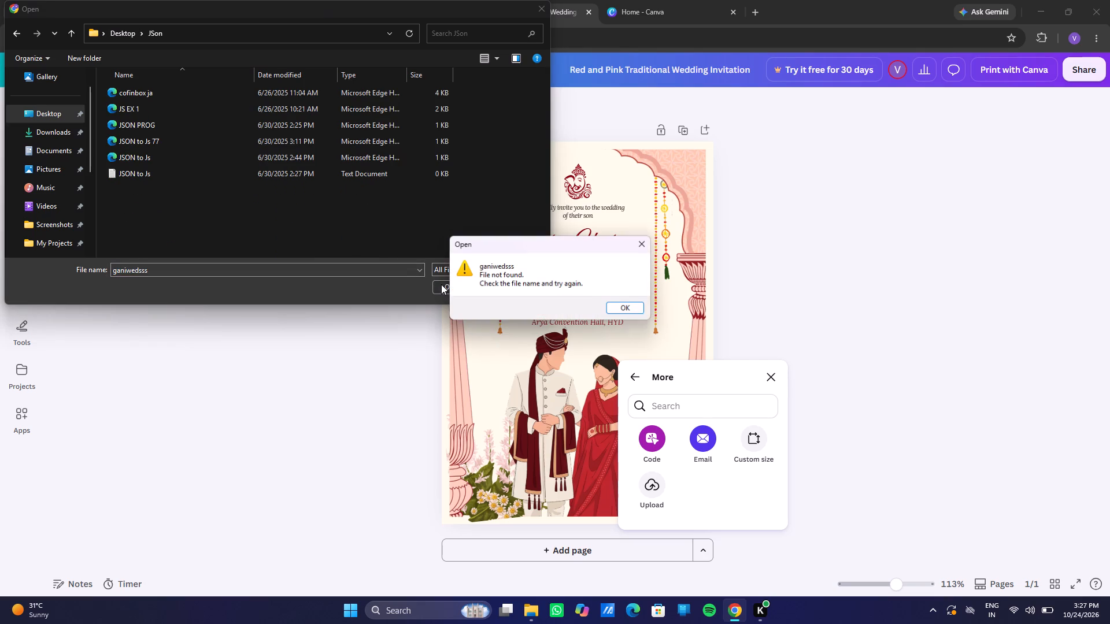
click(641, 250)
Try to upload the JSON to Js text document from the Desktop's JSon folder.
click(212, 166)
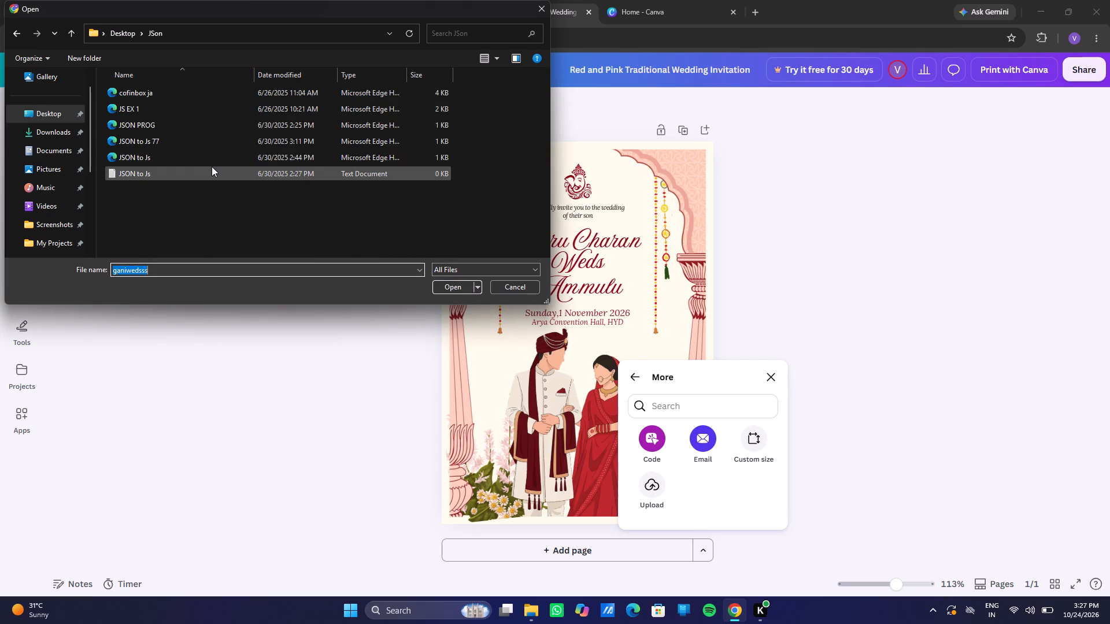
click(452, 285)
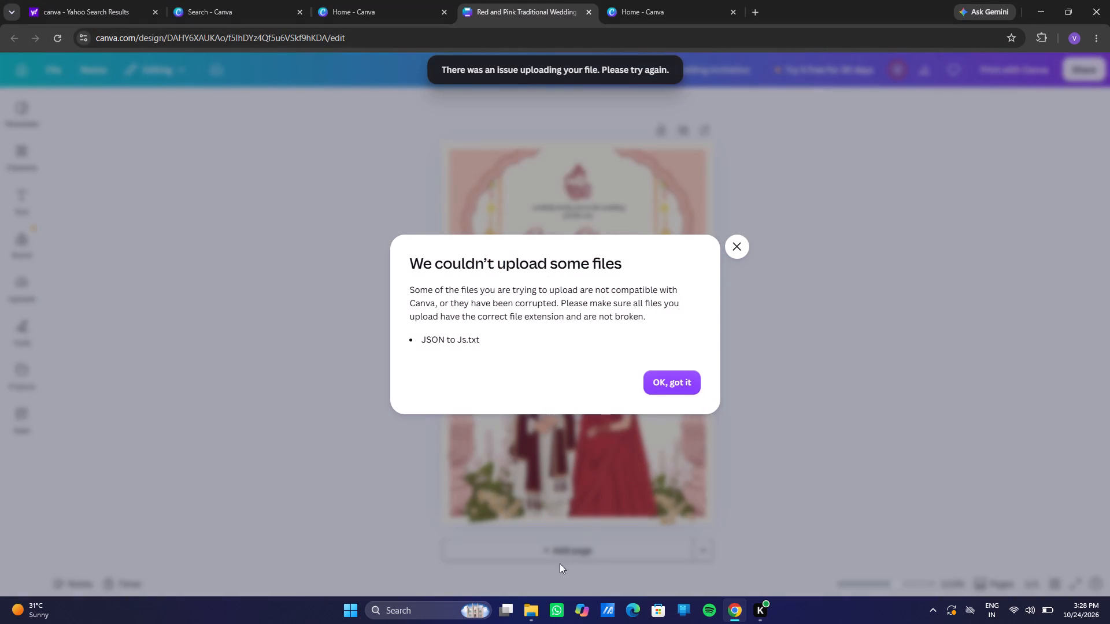
Switch to File Explorer, open the recent JSON to Js text file to examine its contents, and close both windows.
click(526, 623)
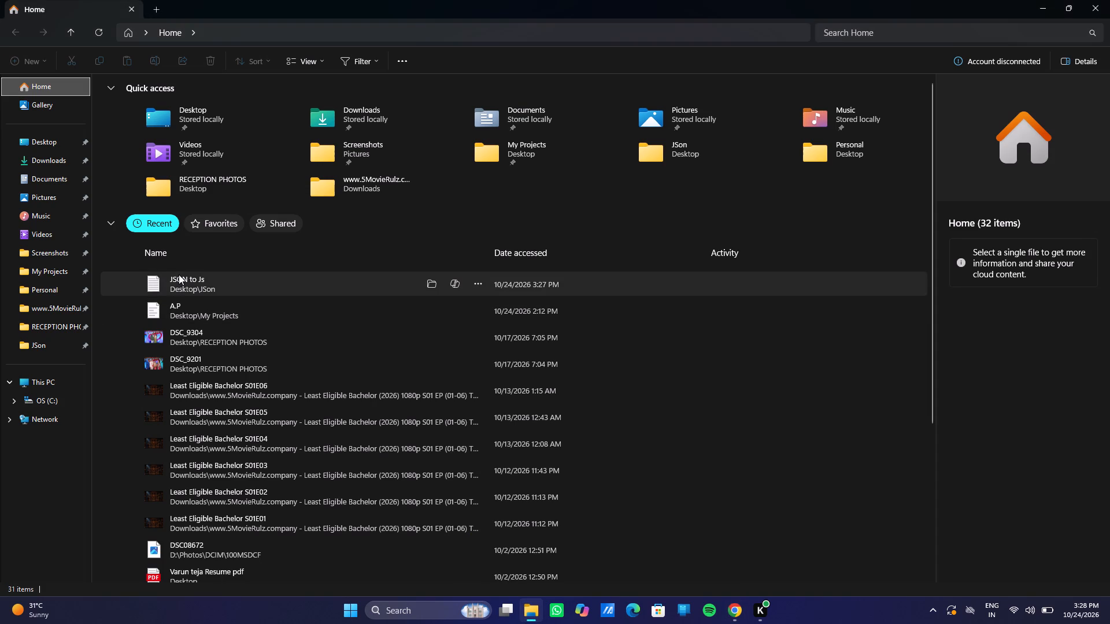
click(179, 274)
click(179, 274)
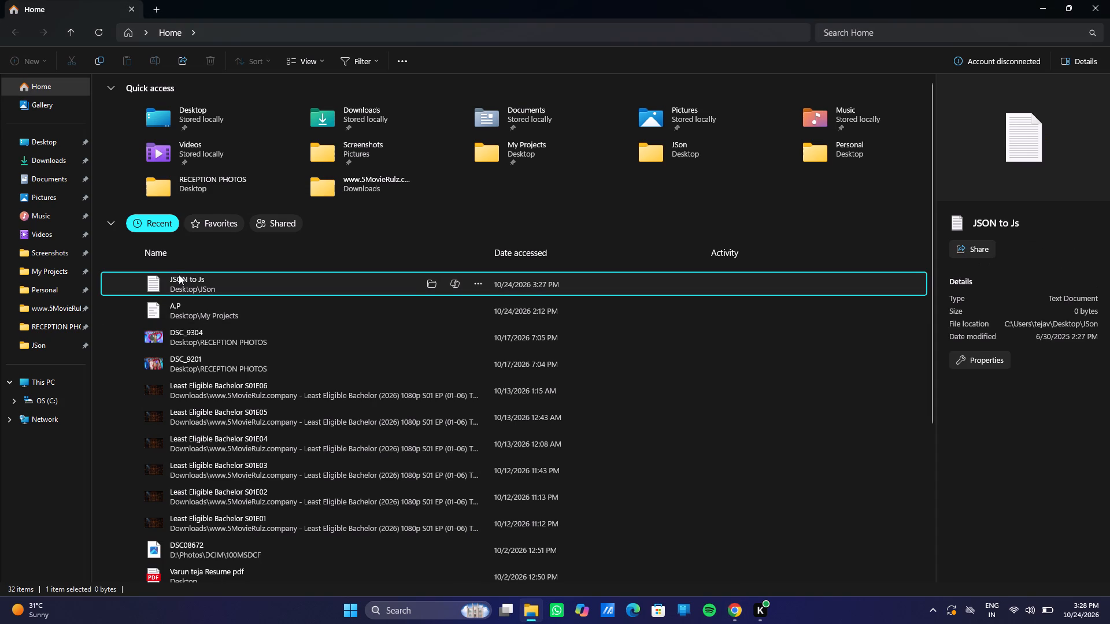
triple_click(179, 274)
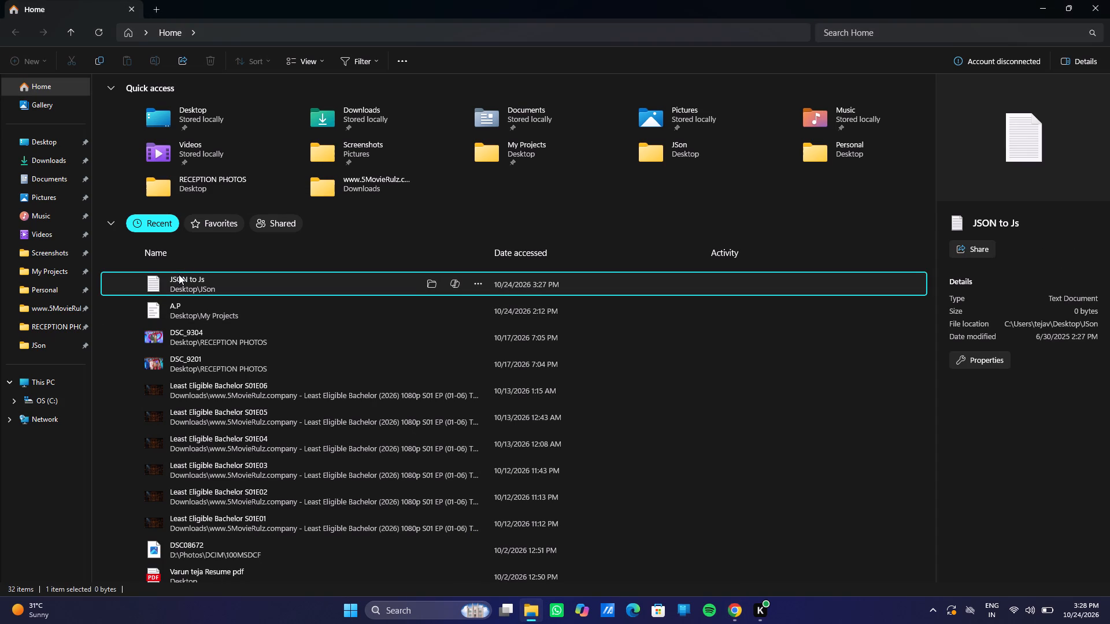
double_click(191, 289)
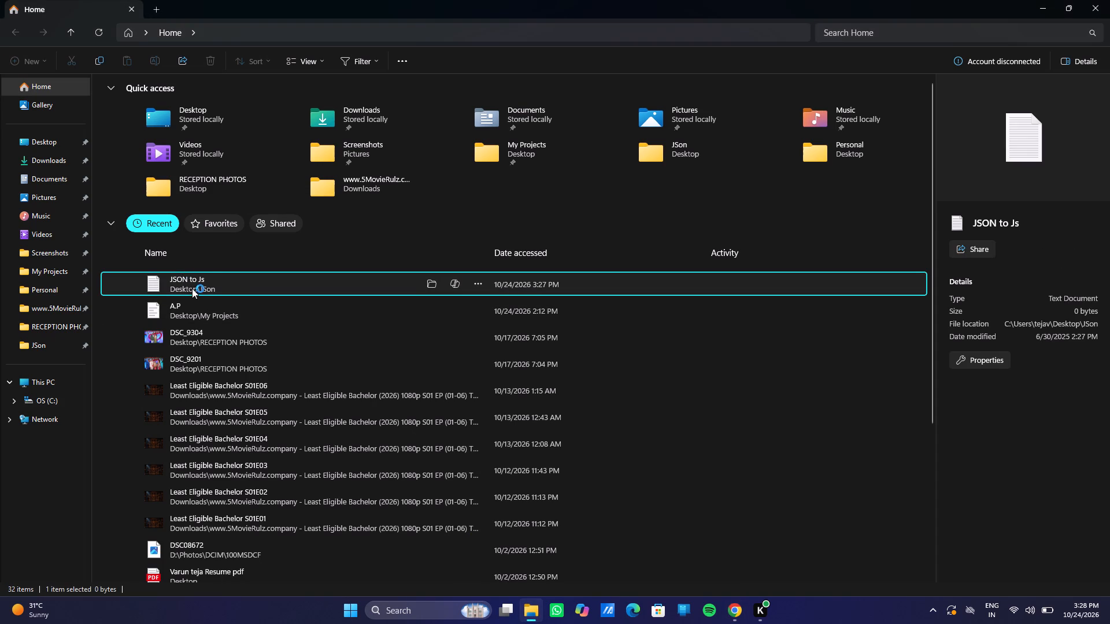
scroll(458, 314, down, 1)
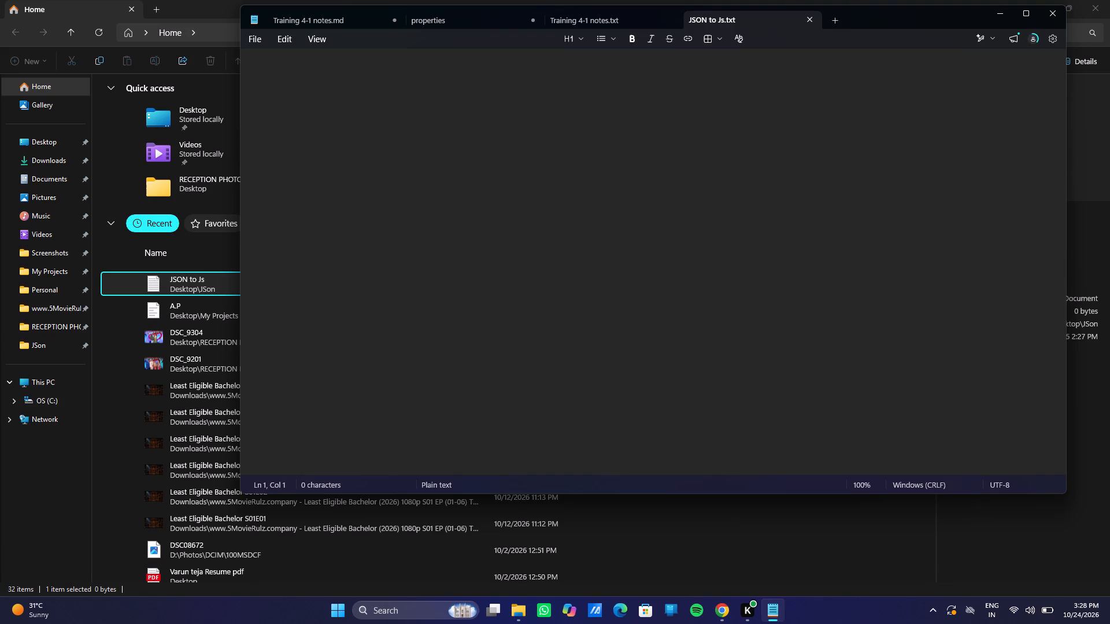
scroll(458, 314, down, 1)
scroll(458, 314, up, 6)
click(237, 131)
click(1052, 16)
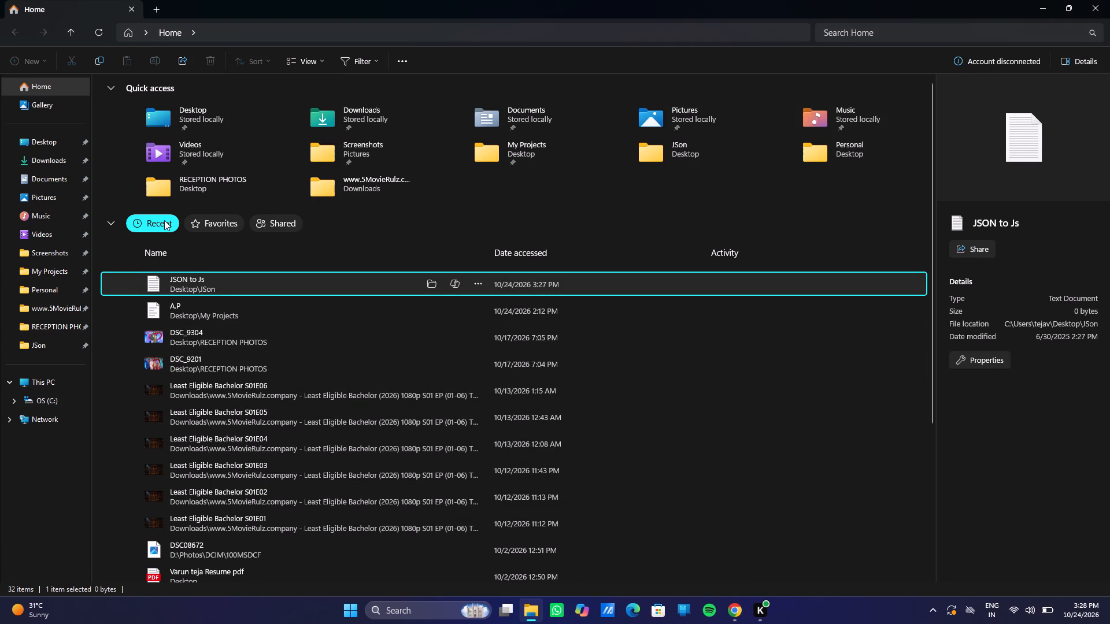
click(1109, 0)
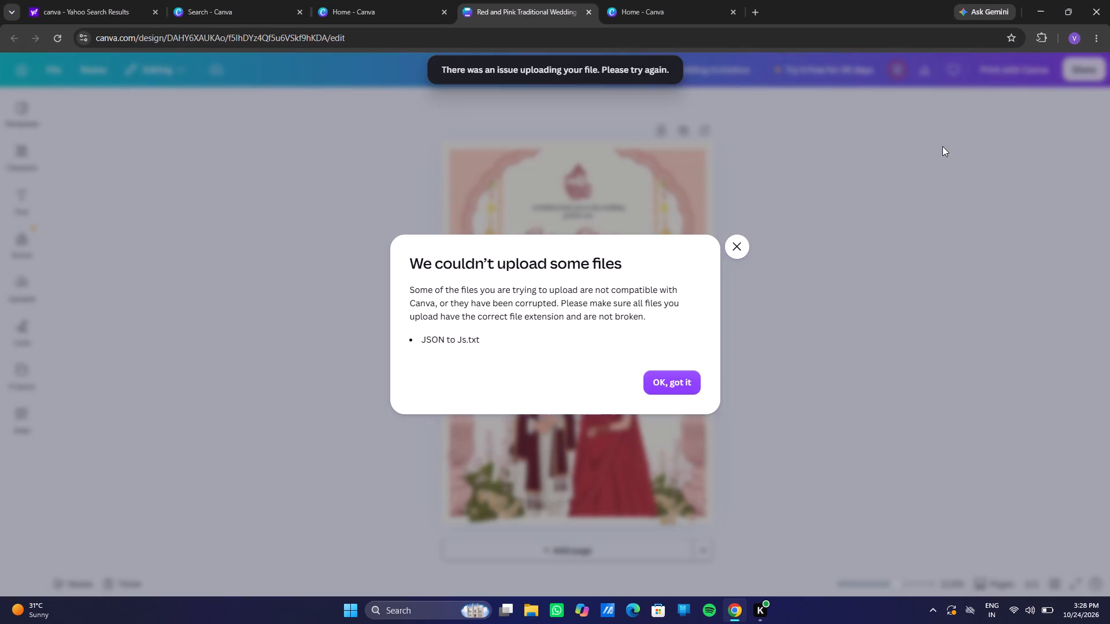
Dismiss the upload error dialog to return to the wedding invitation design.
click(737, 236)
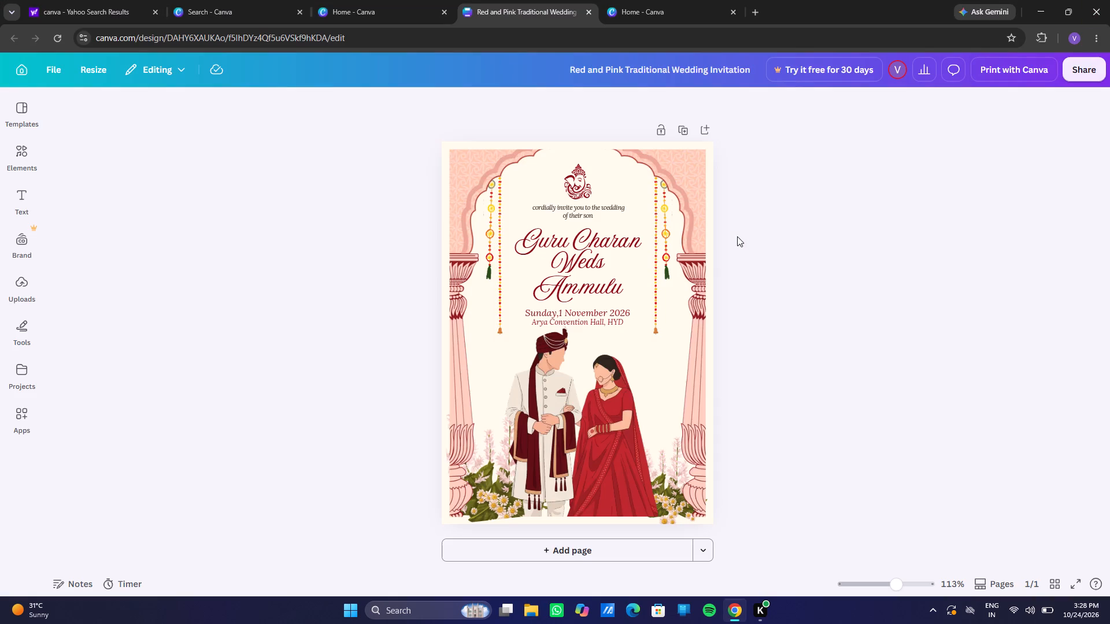
Save the invitation's browser page to the Desktop folder as a complete webpage named "ganiwedss".
right_click(758, 209)
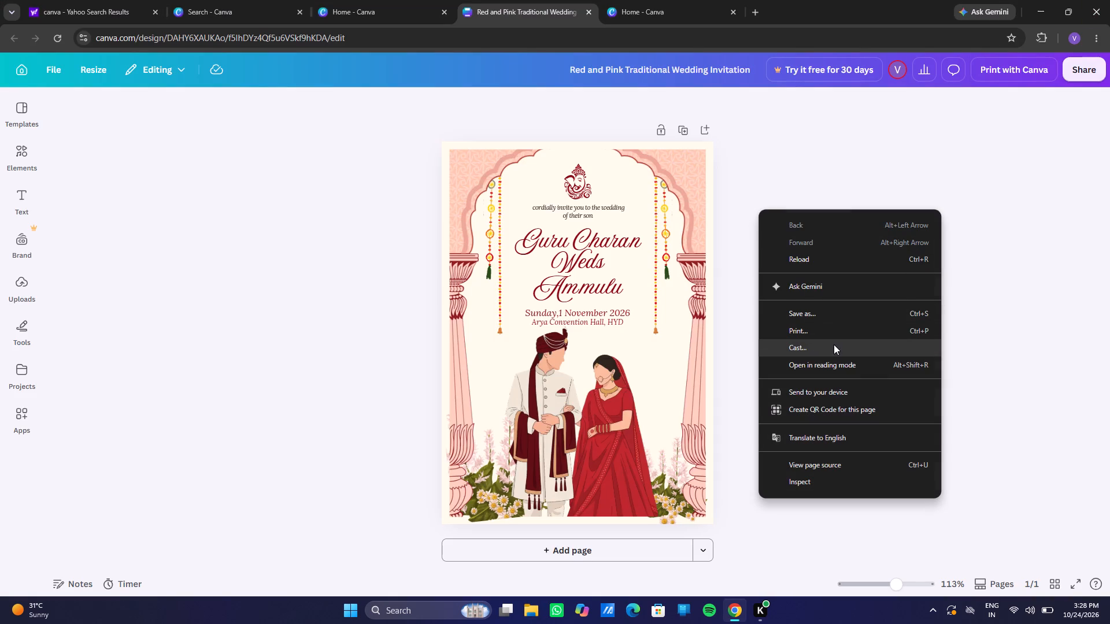
click(850, 316)
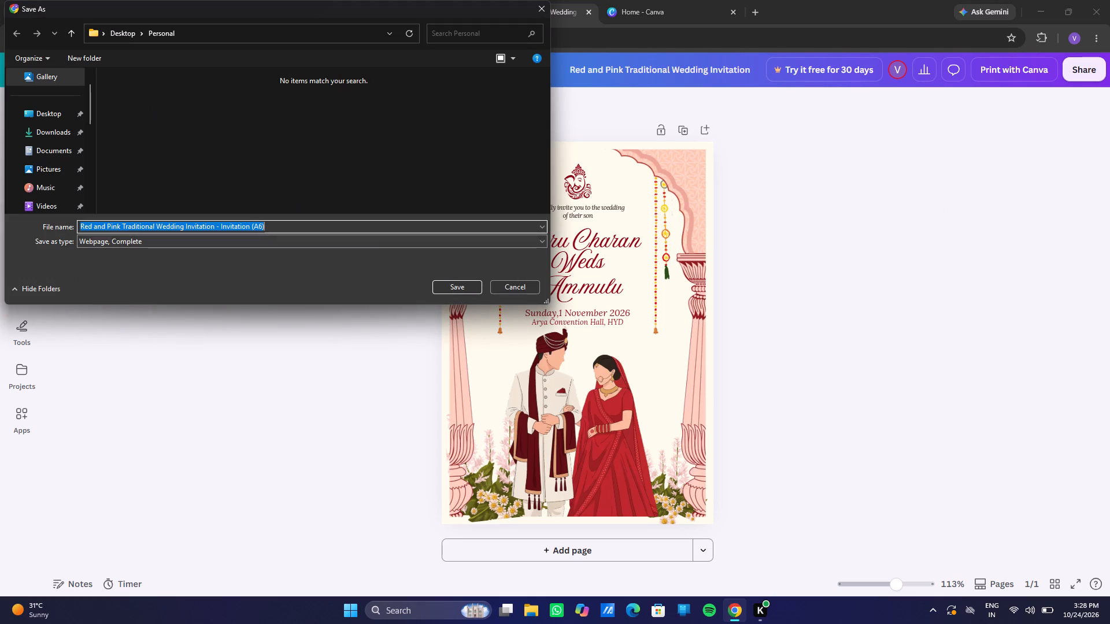
click(62, 112)
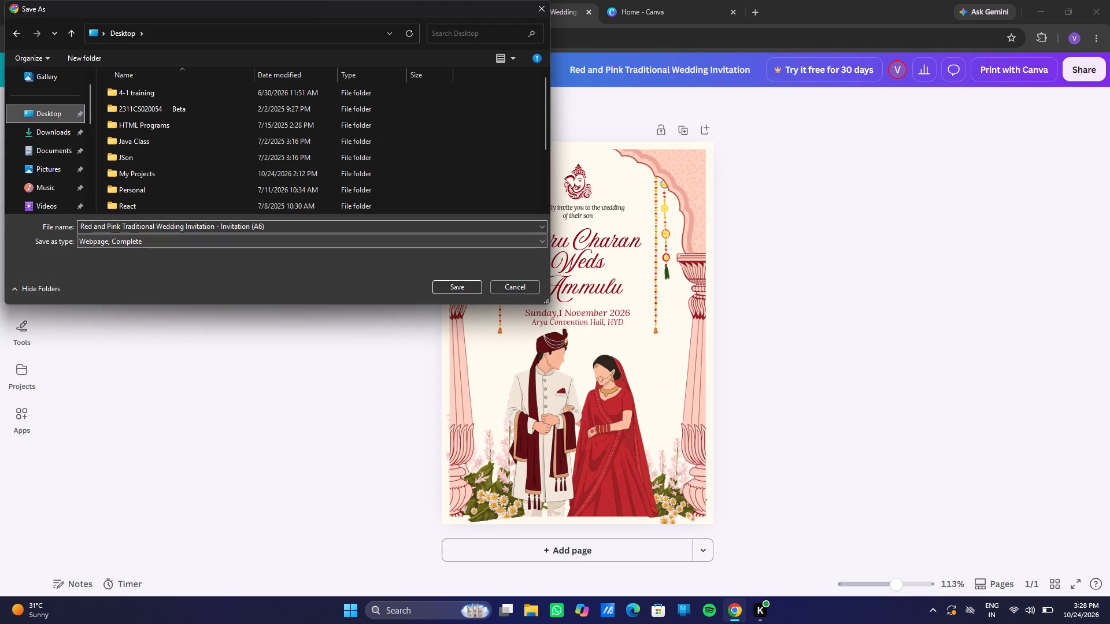
click(294, 226)
key(BackSpace)
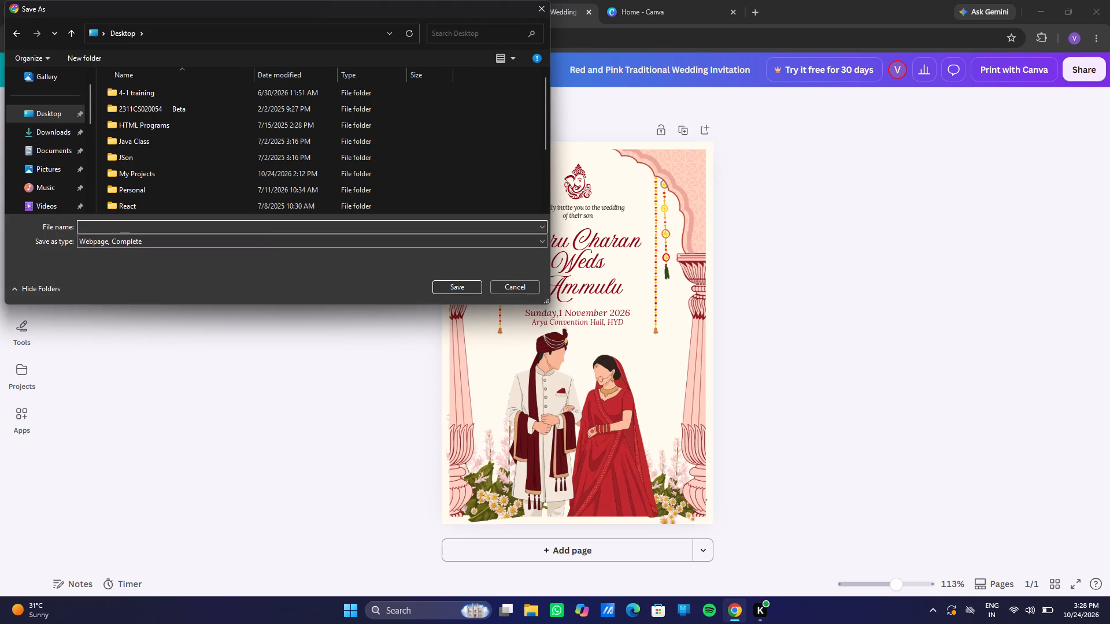
key(f)
key(BackSpace)
text(ga)
text(niwedss)
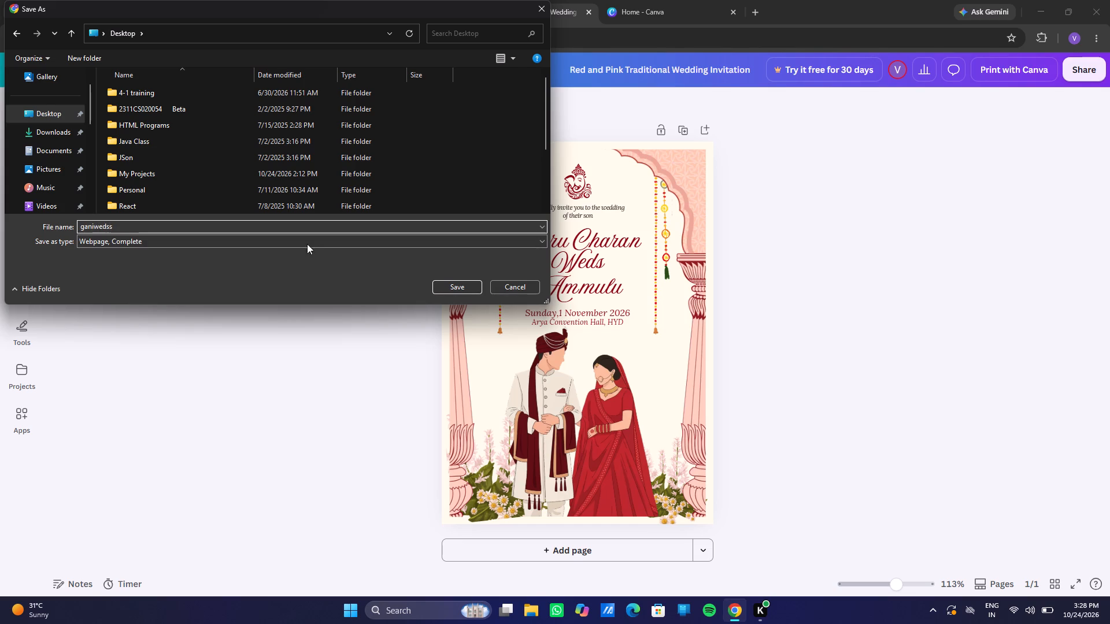
click(469, 280)
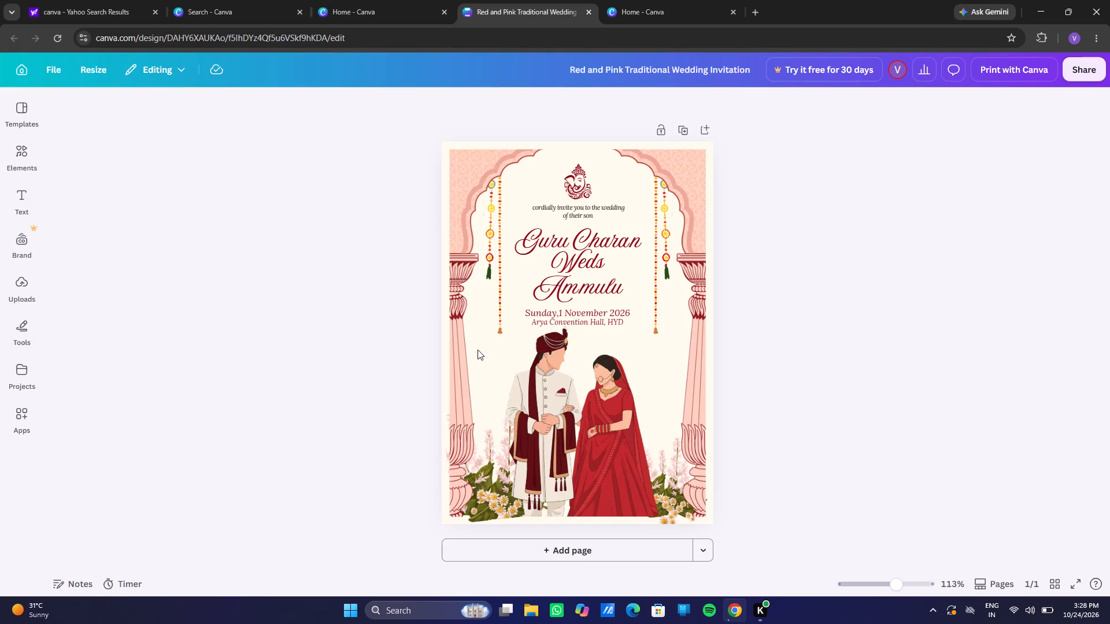